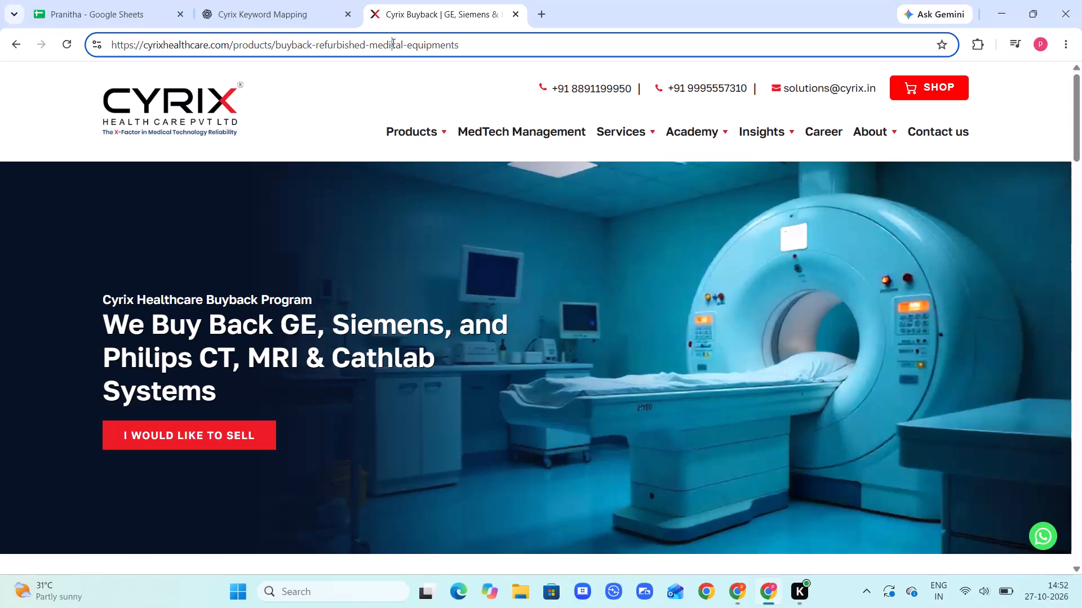
double_click(392, 43)
double_click(392, 43)
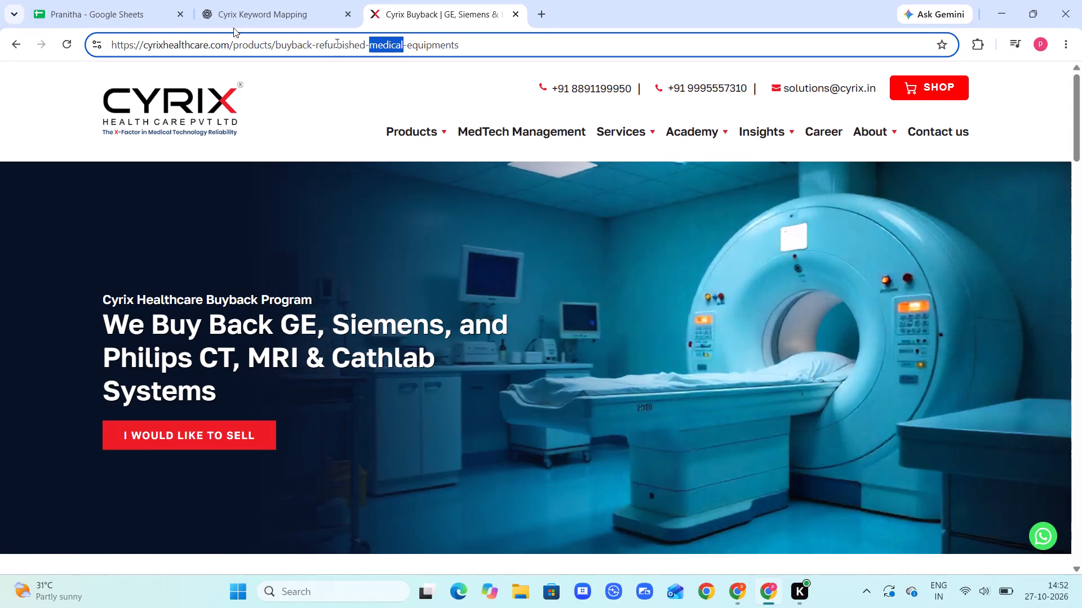
click(126, 10)
click(206, 350)
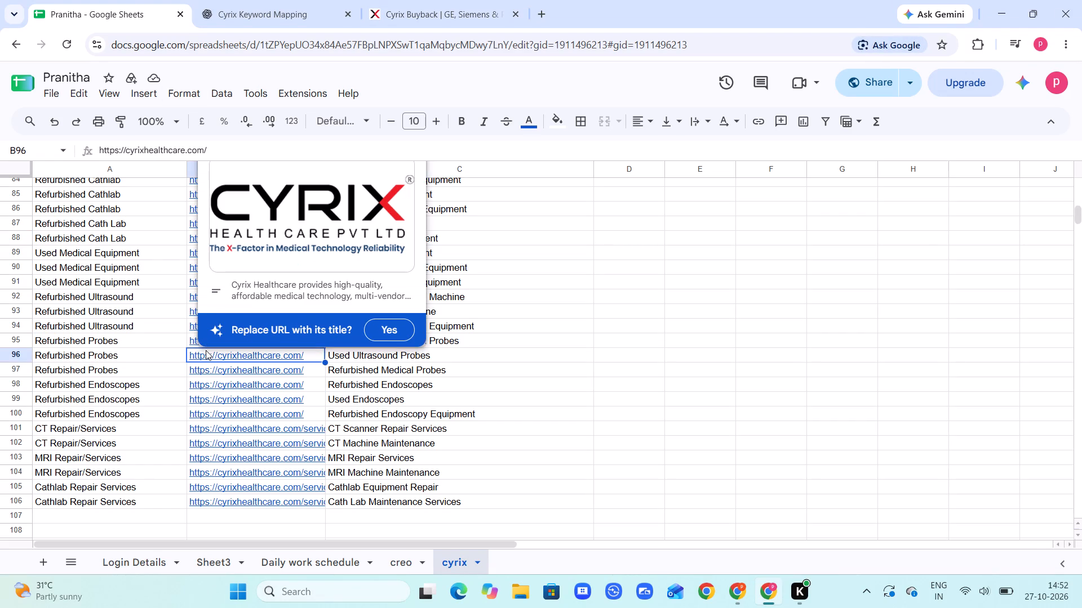
click(407, 0)
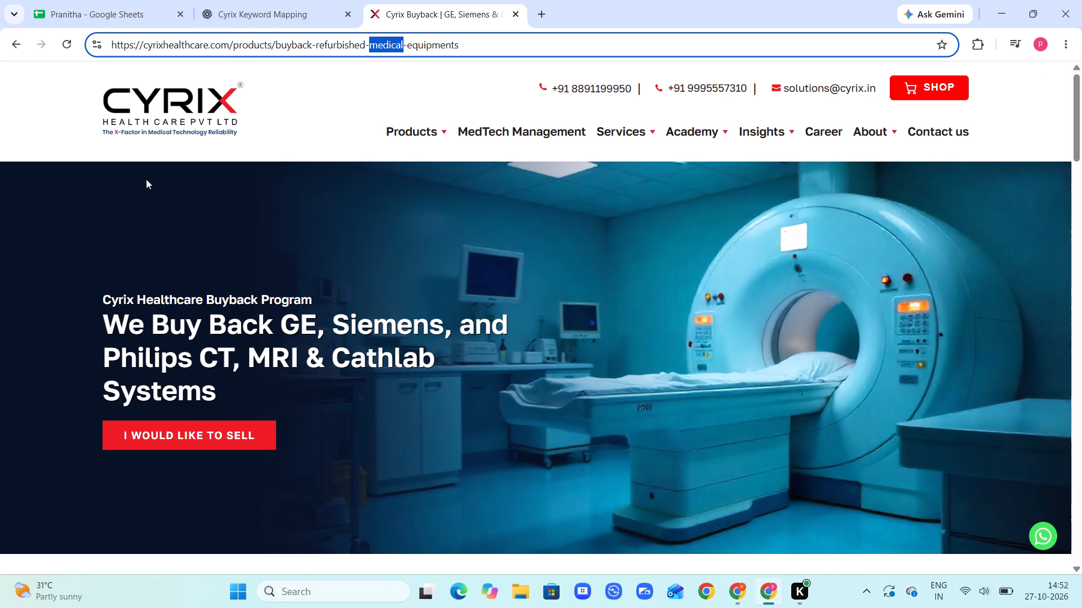
click(230, 53)
double_click(230, 53)
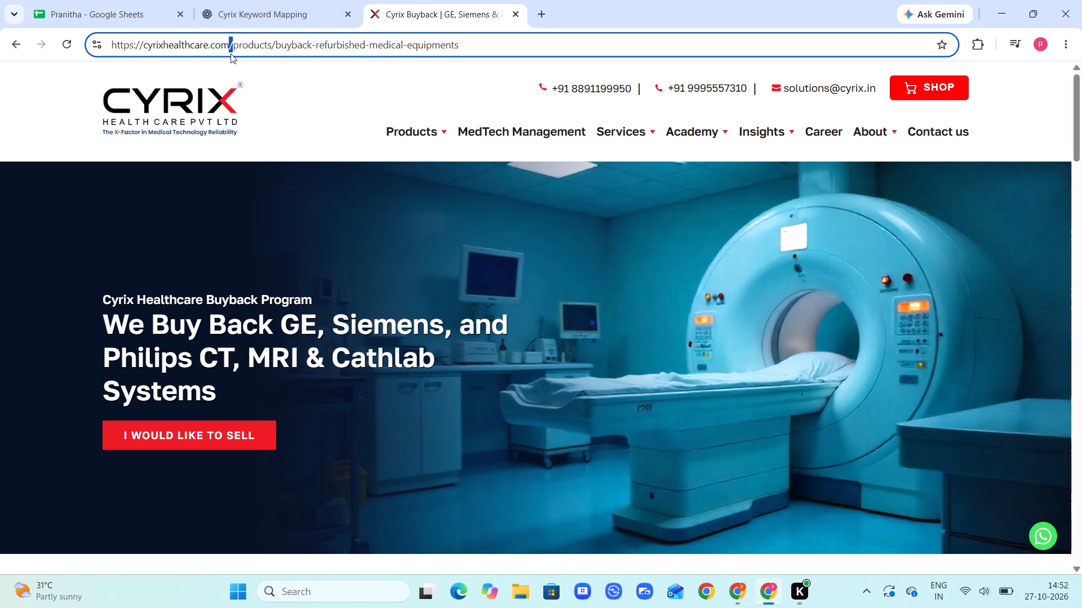
drag(481, 43, 245, 38)
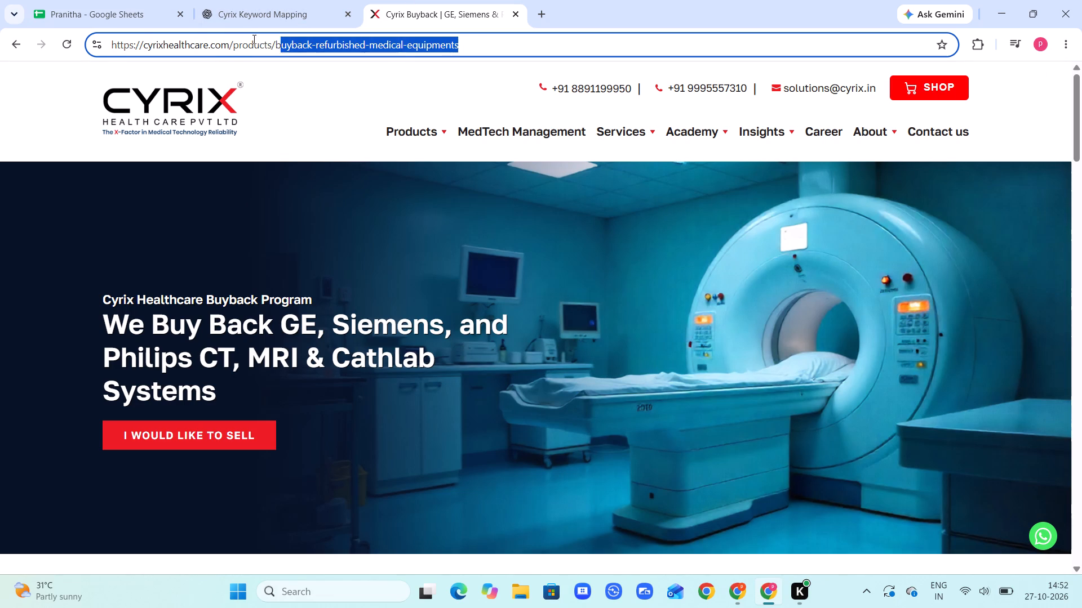
drag(245, 38, 112, 37)
key(ctrl+c)
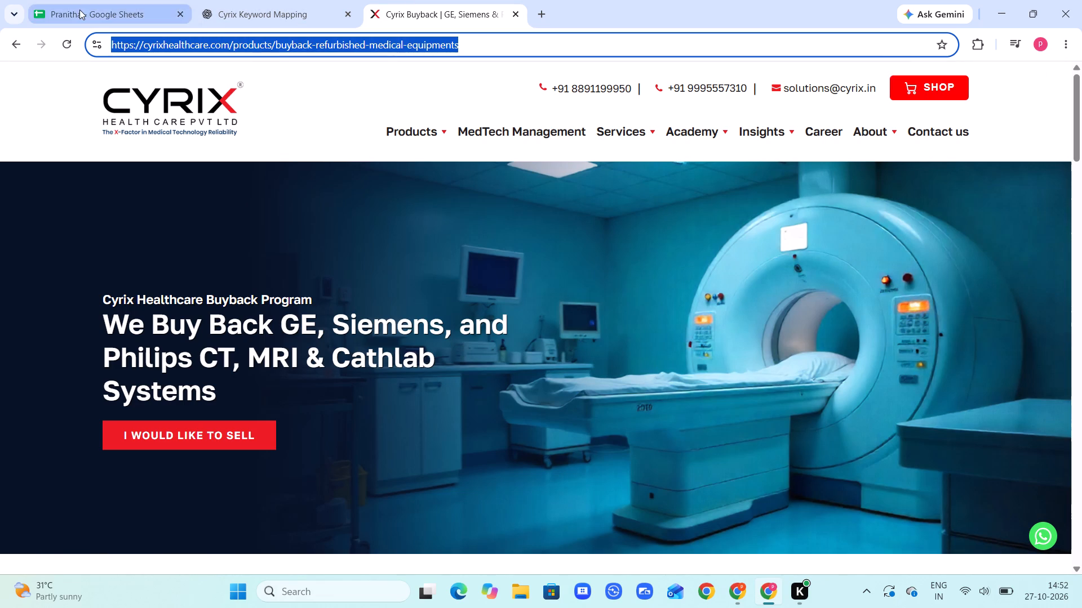
Paste the copied buyback page URL over Page URL cells B90 to B100 in the cyrix sheet of the Google spreadsheet.
click(79, 10)
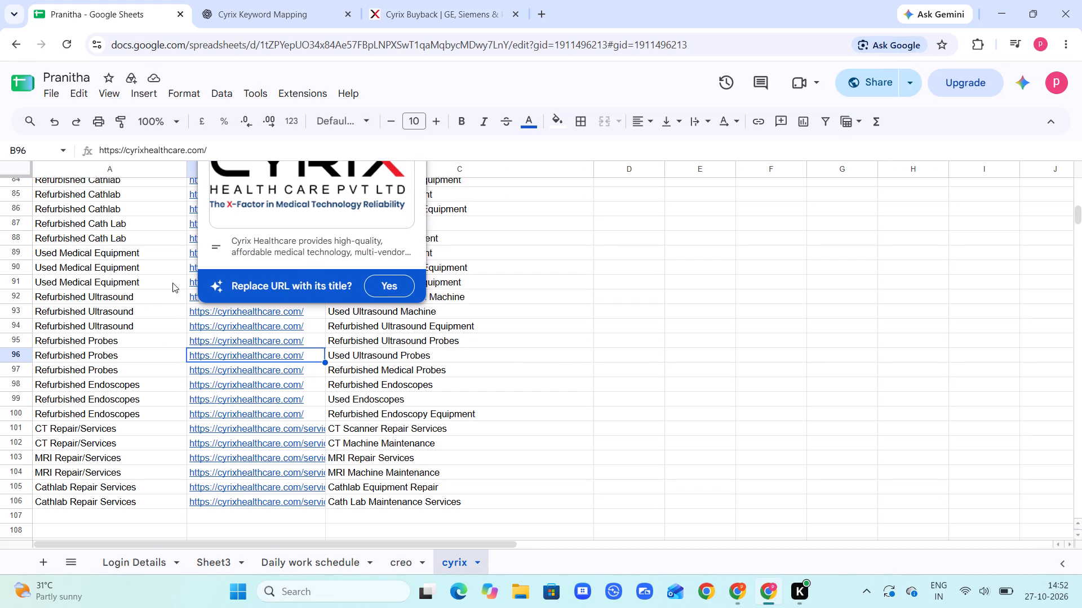
drag(188, 264, 205, 382)
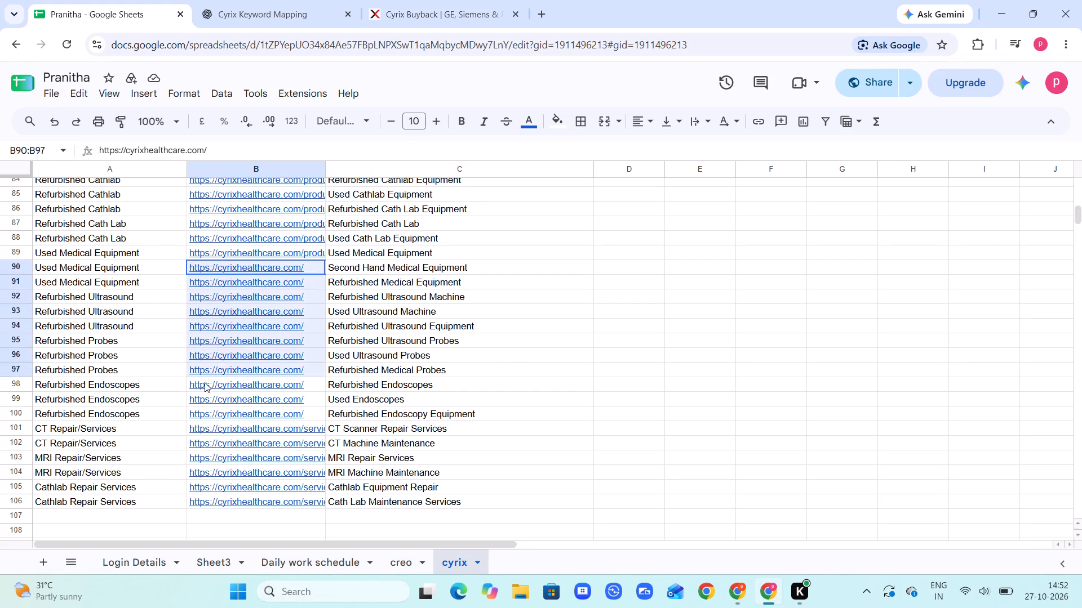
drag(205, 382, 203, 416)
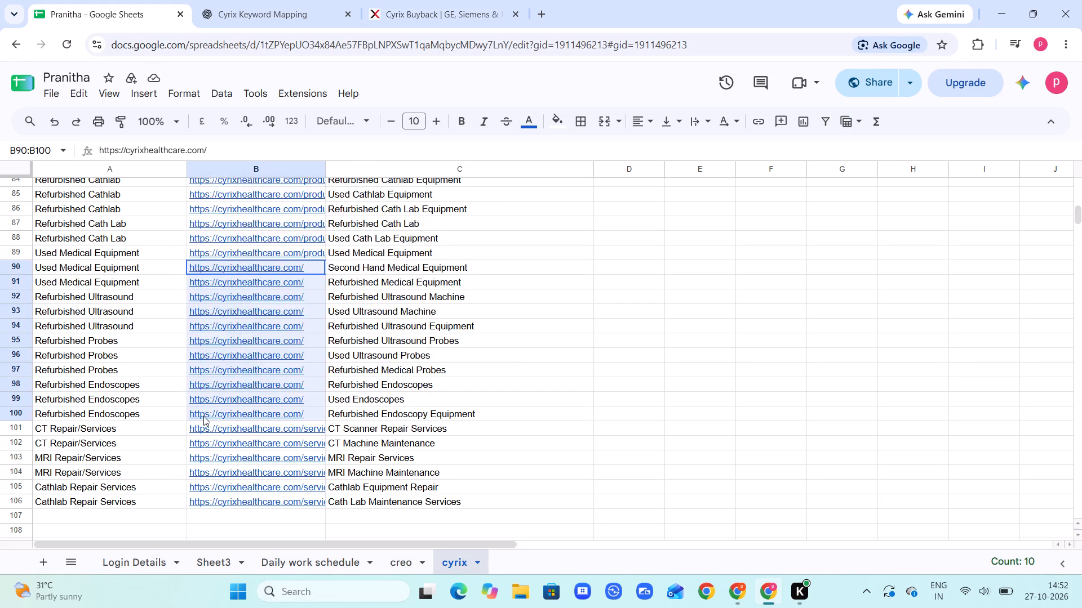
drag(203, 416, 202, 414)
key(ctrl+v)
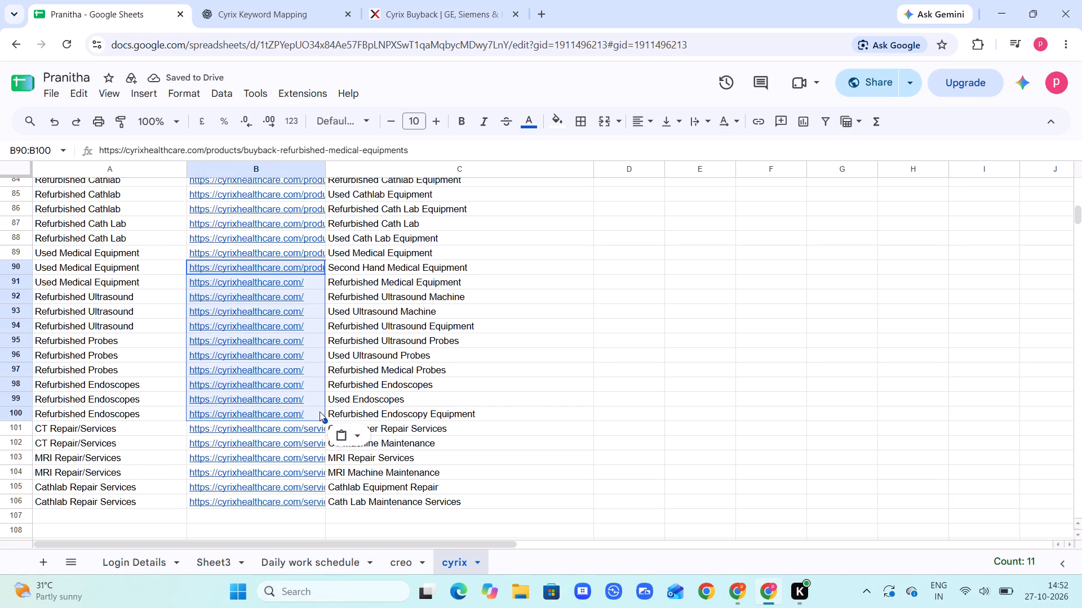
key(super+v)
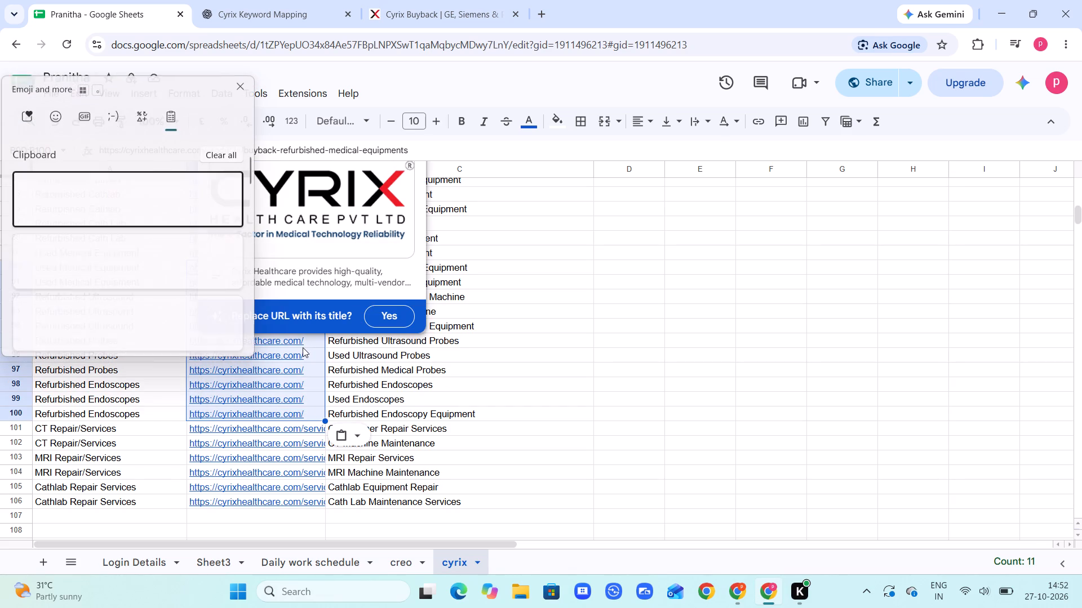
click(178, 216)
key(ctrl+v)
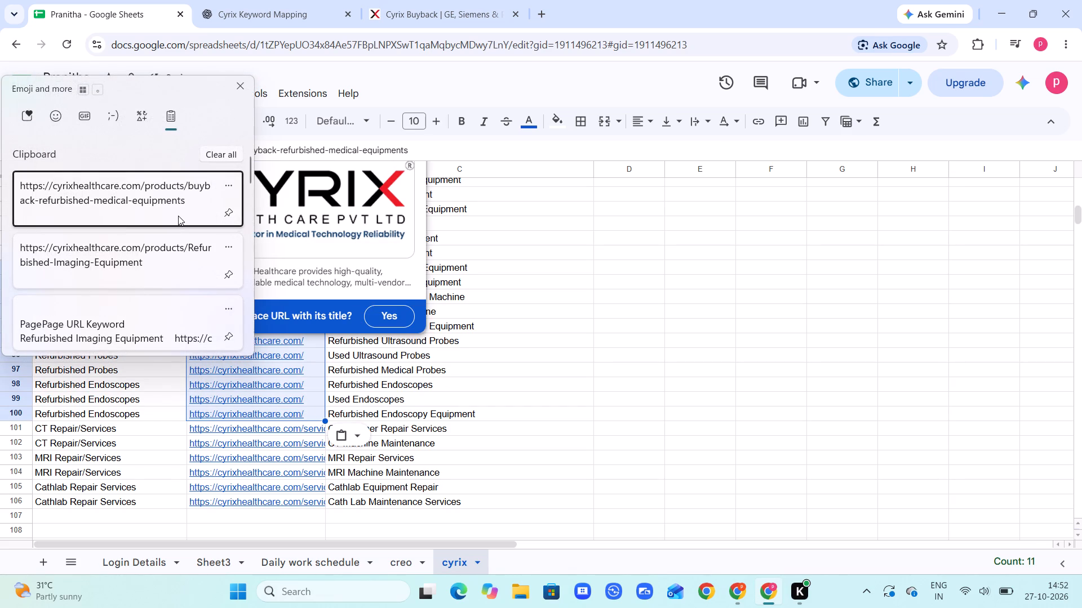
Paste the buyback page URL into cell B91 and fill it down through B100.
click(285, 277)
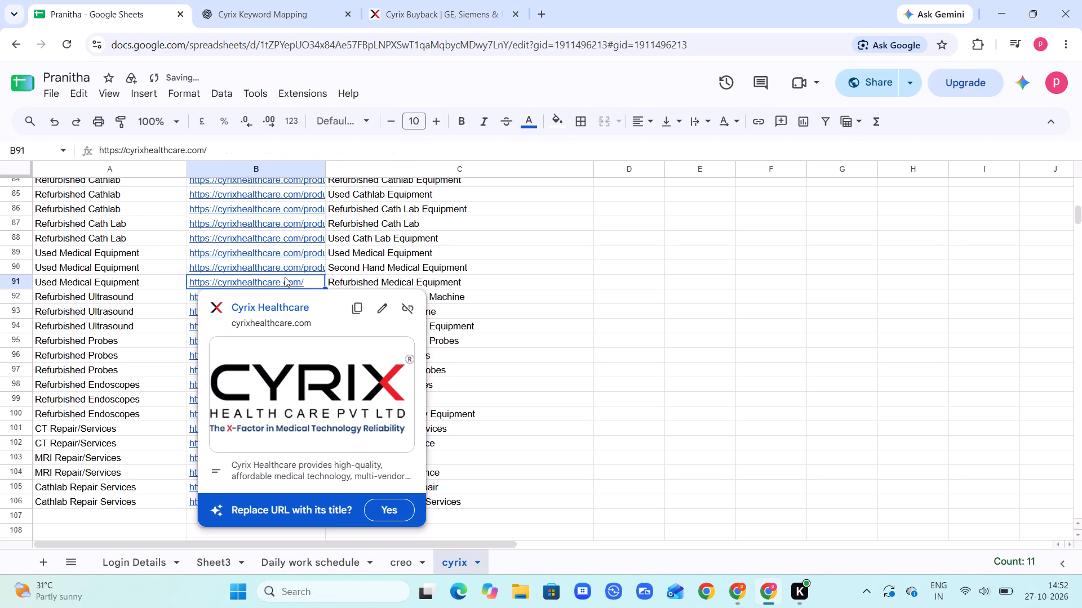
key(ctrl+v)
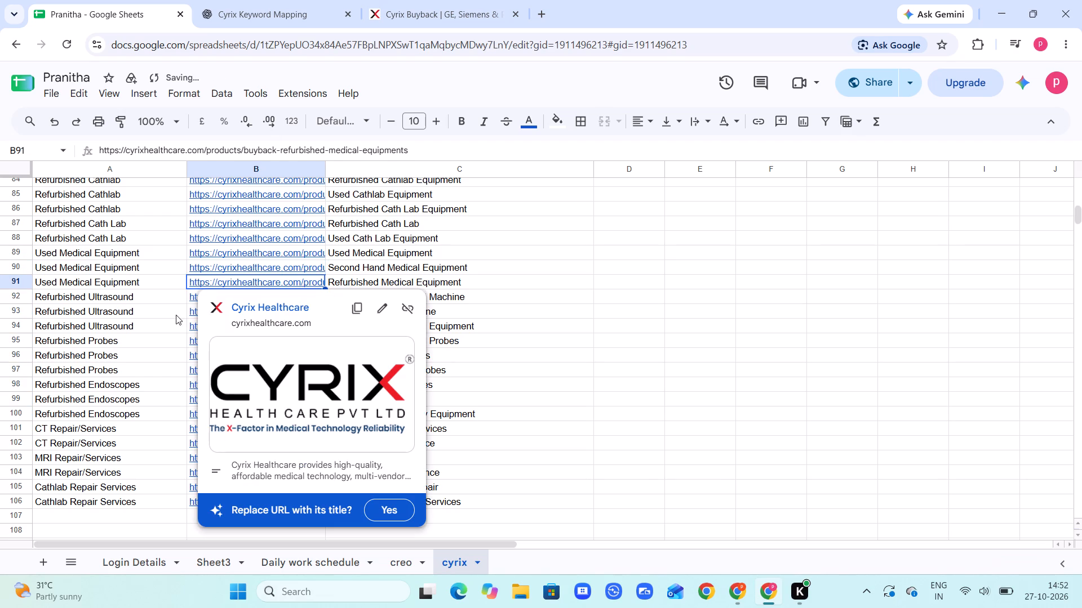
click(317, 276)
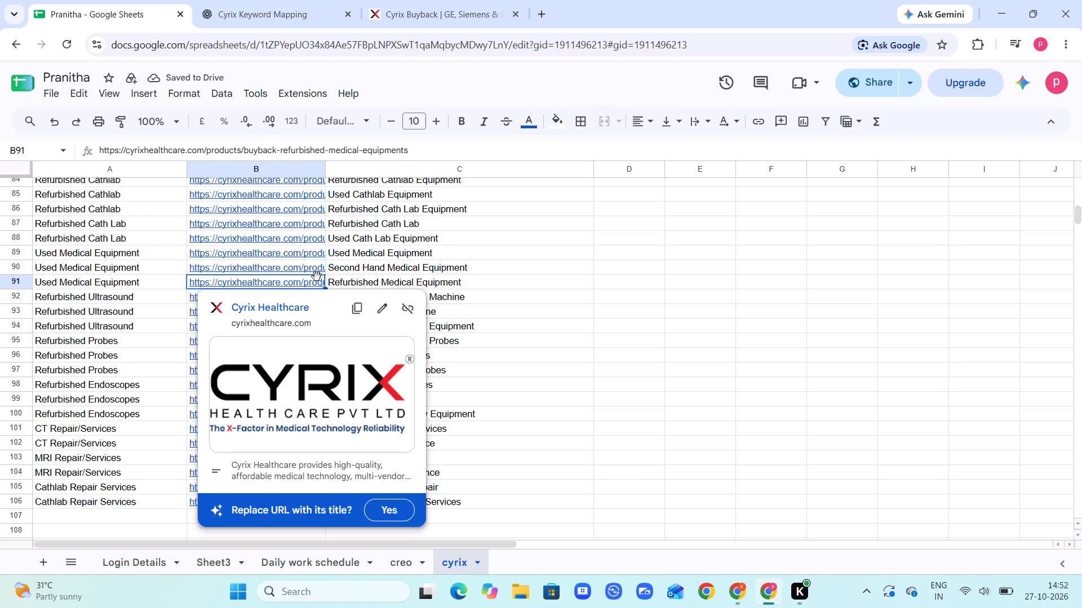
click(339, 270)
click(320, 280)
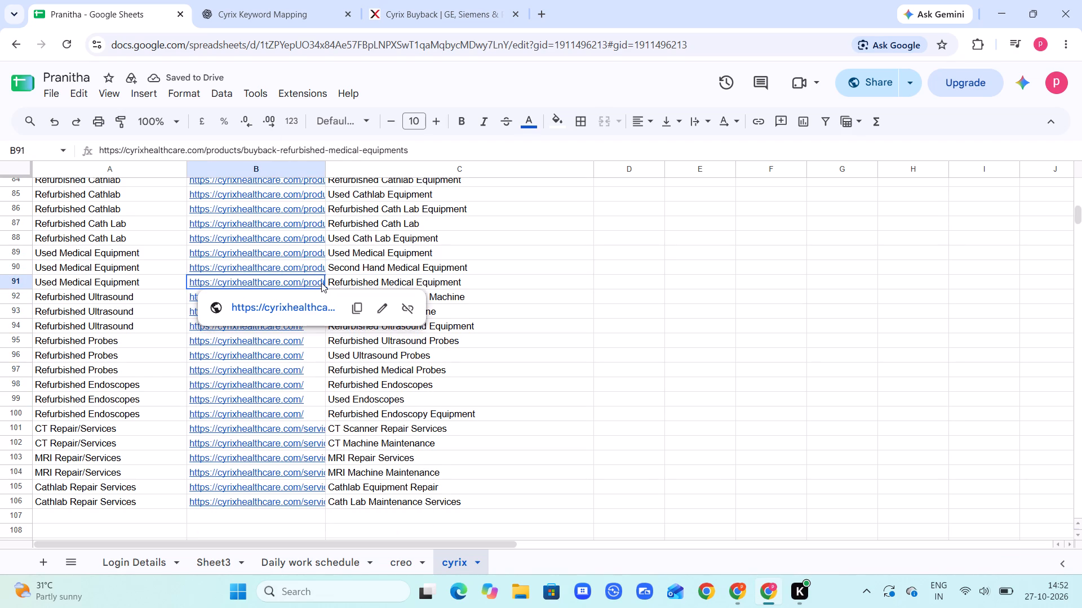
drag(323, 285, 321, 343)
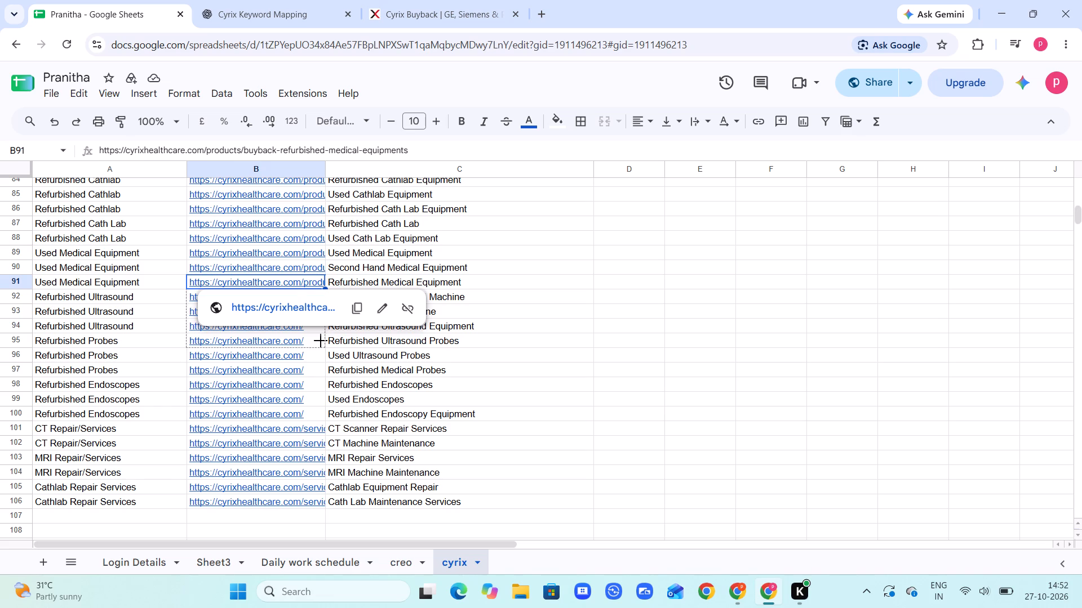
drag(321, 343, 309, 412)
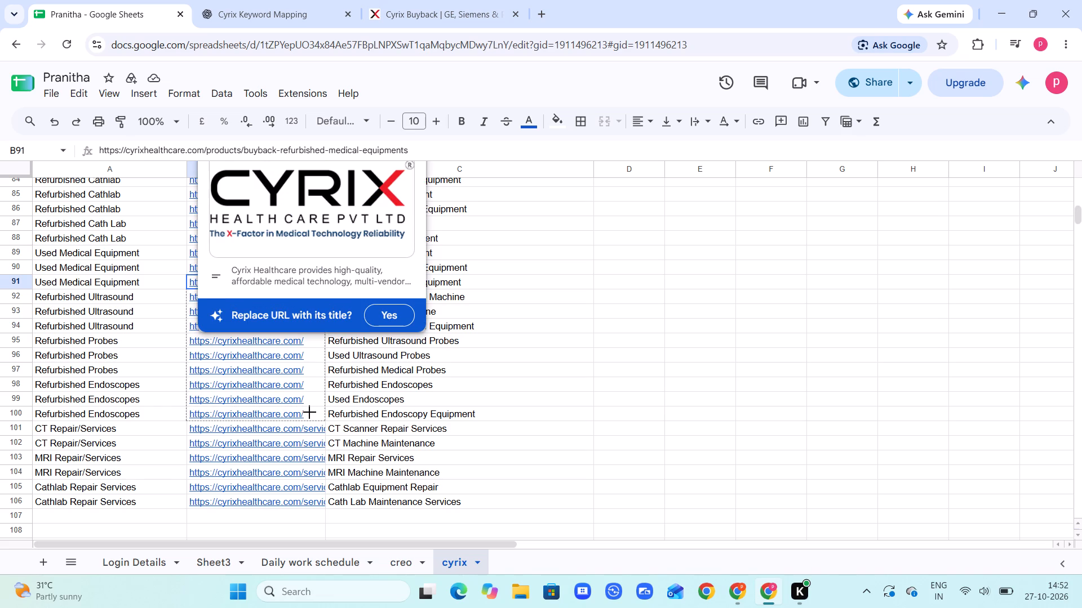
drag(309, 412, 309, 413)
key(ctrl+v)
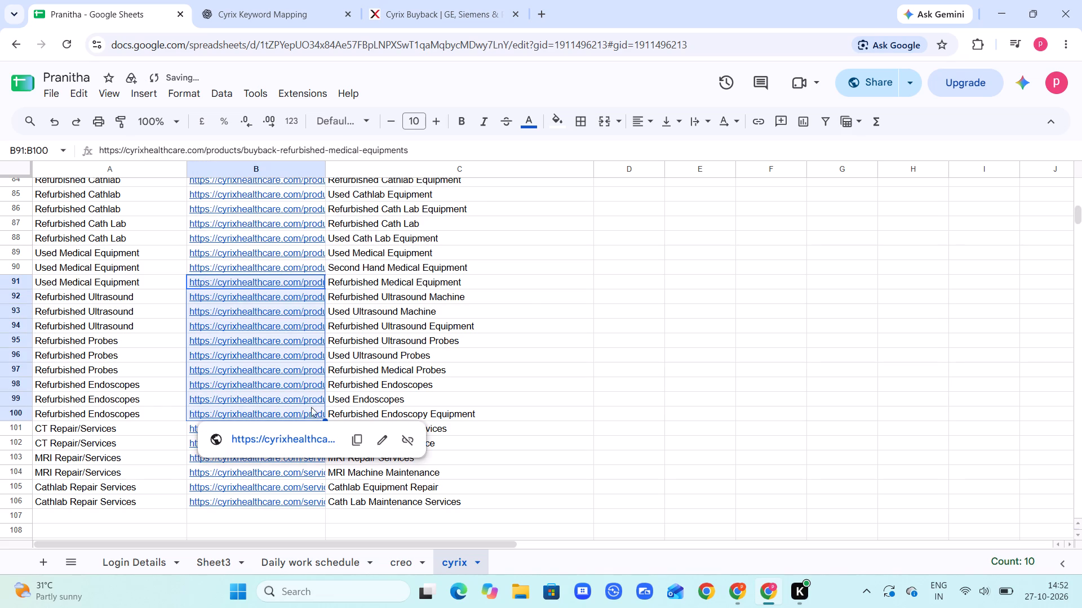
click(527, 302)
Make header row 2 of the cyrix sheet bold and fill it with yellow.
scroll(268, 435, down, 1)
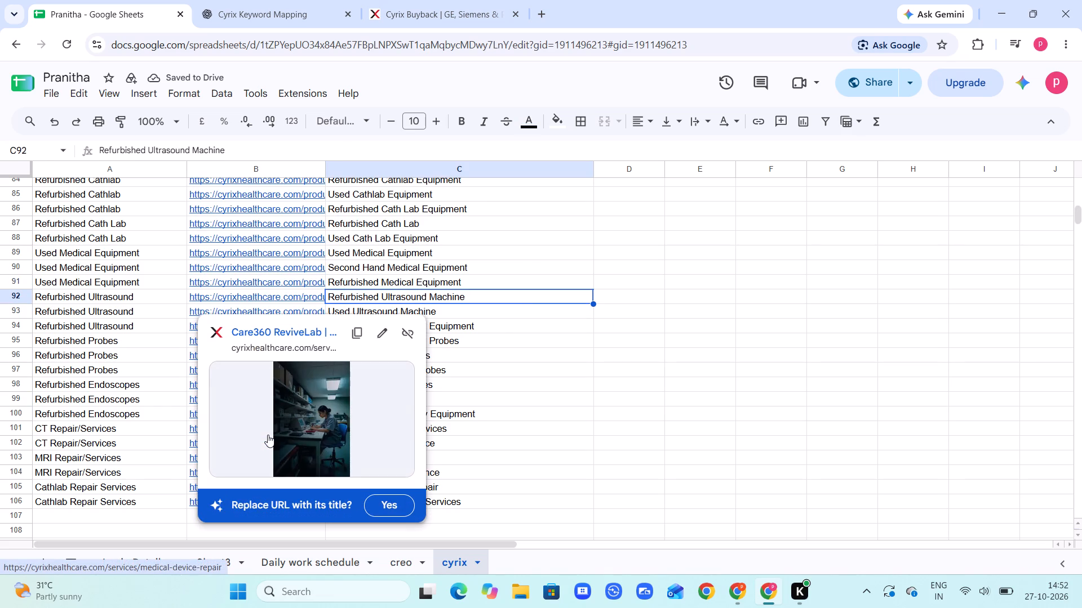
scroll(268, 435, down, 1)
click(190, 455)
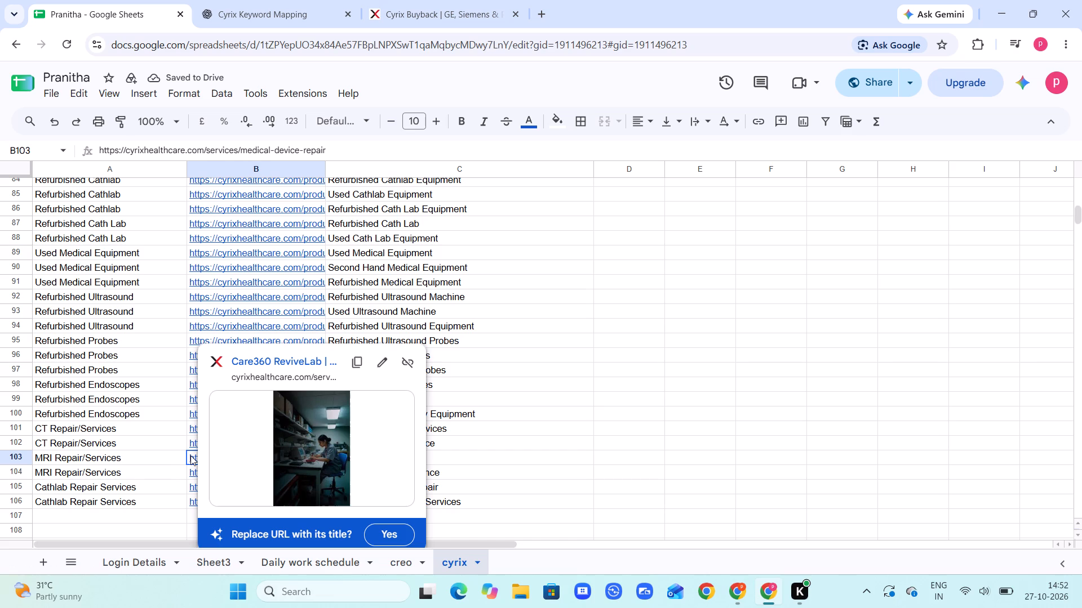
click(128, 525)
scroll(158, 388, up, 7)
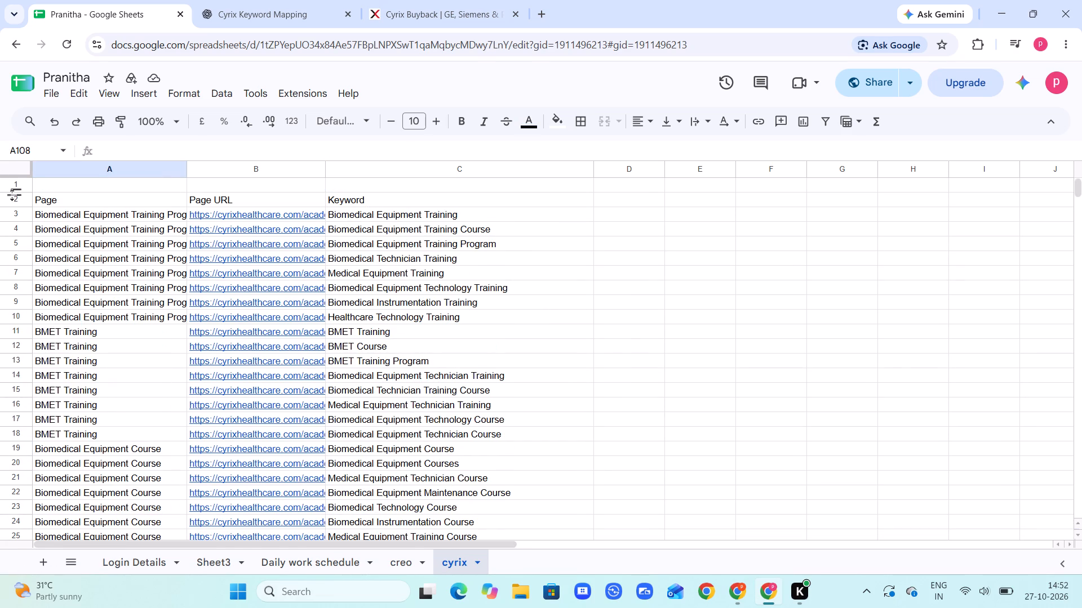
click(15, 196)
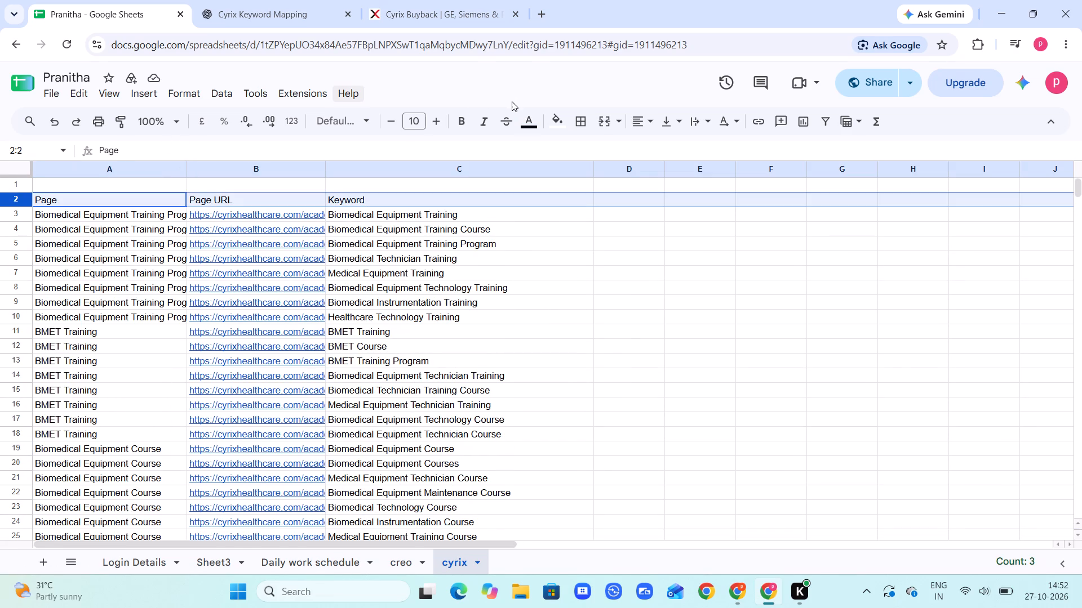
click(464, 124)
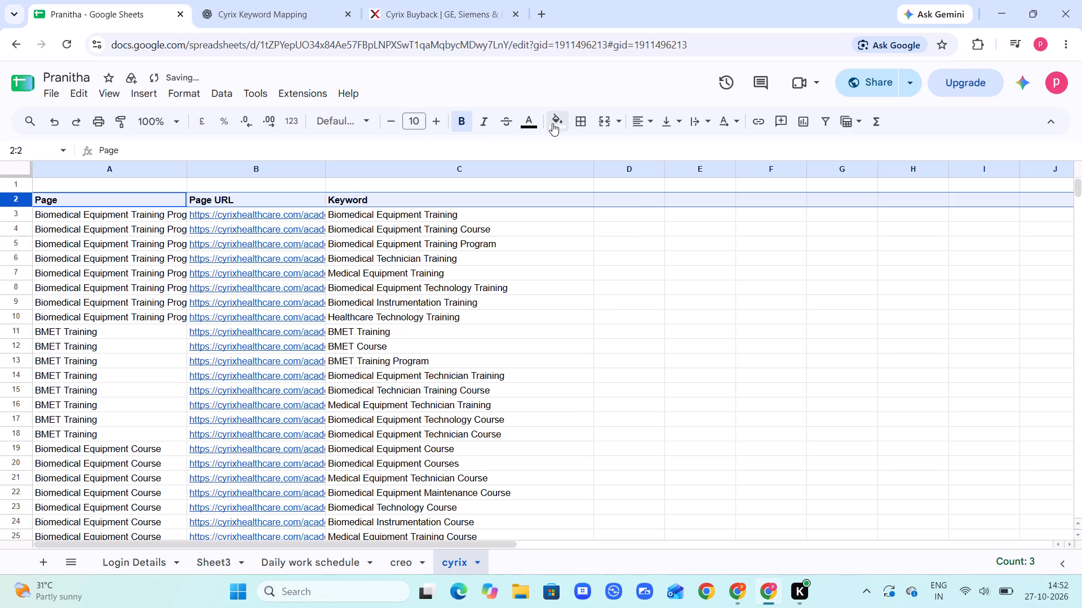
click(552, 123)
click(608, 185)
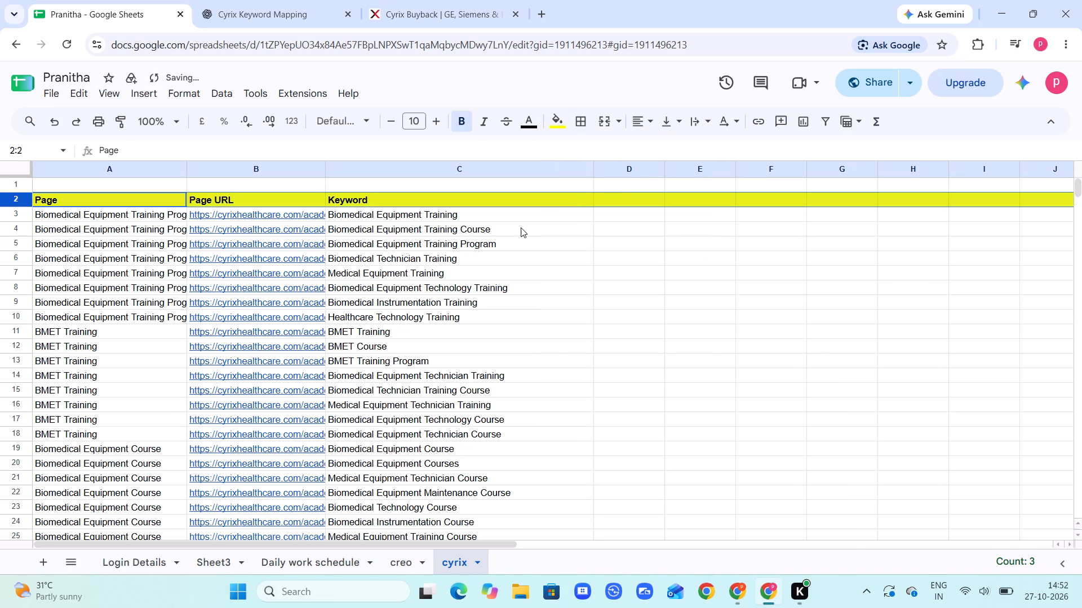
click(517, 251)
click(605, 233)
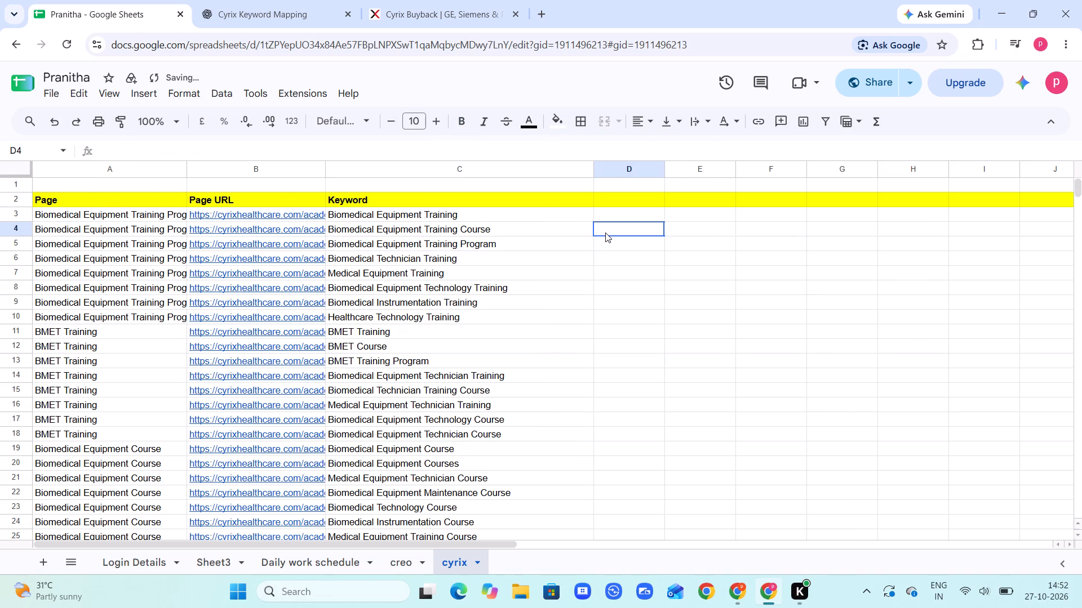
scroll(605, 233, down, 6)
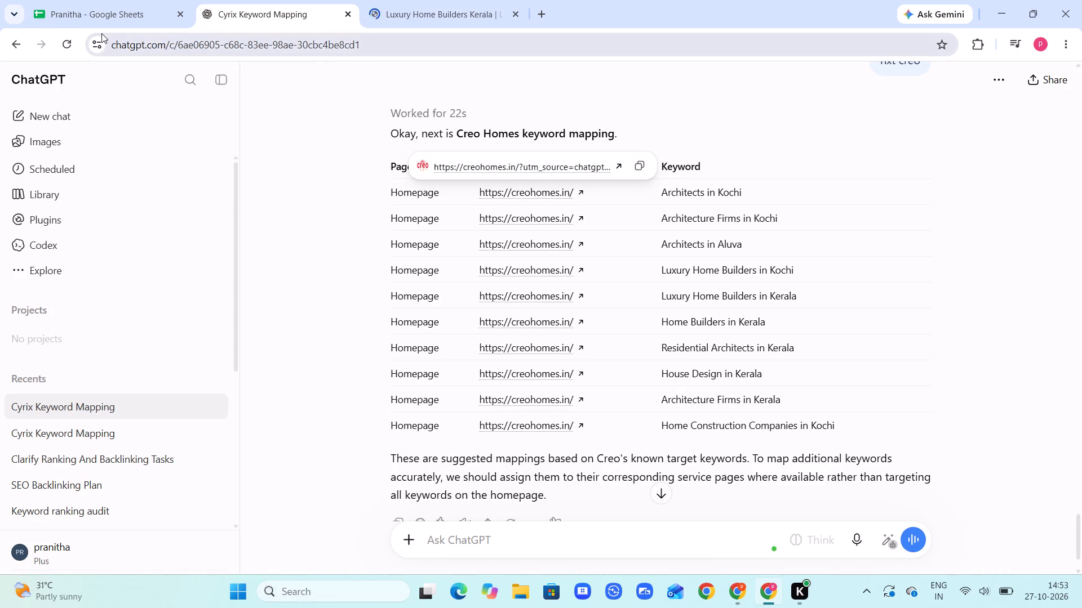
click(112, 17)
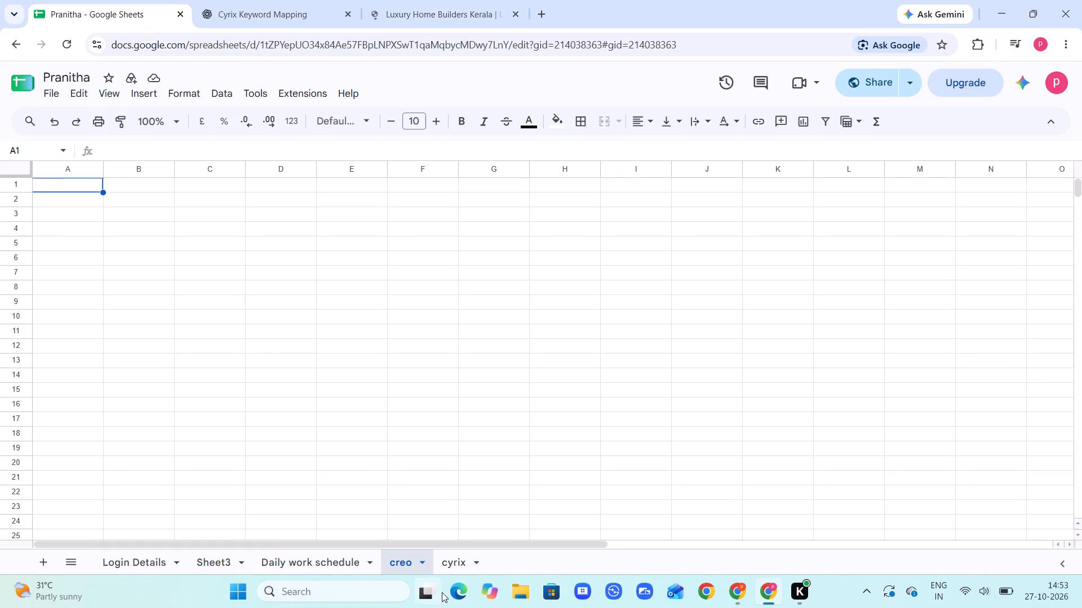
click(447, 574)
click(230, 374)
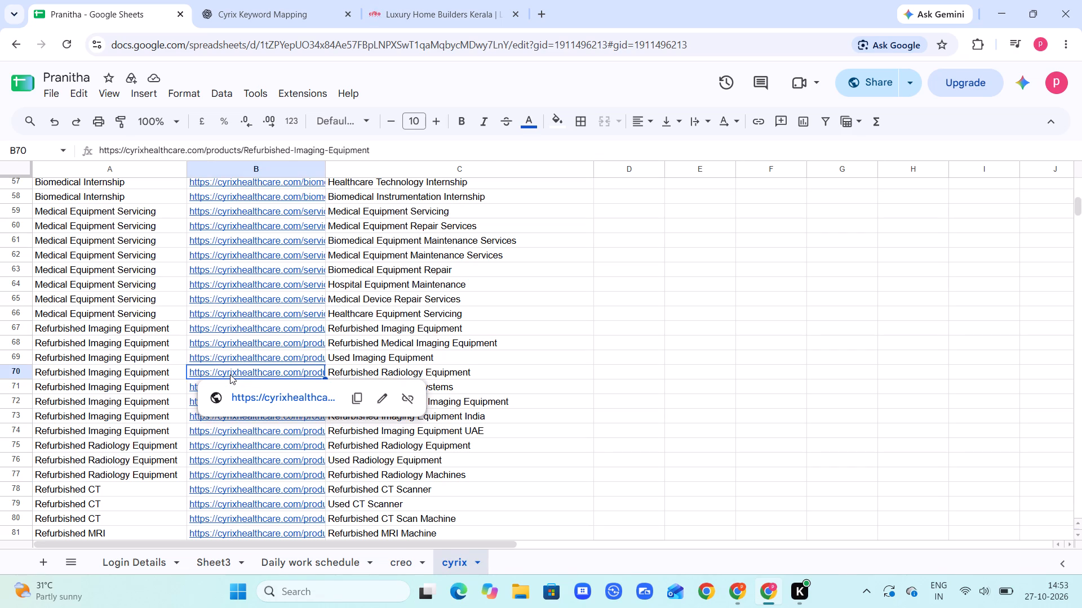
click(239, 267)
scroll(239, 267, up, 7)
click(259, 254)
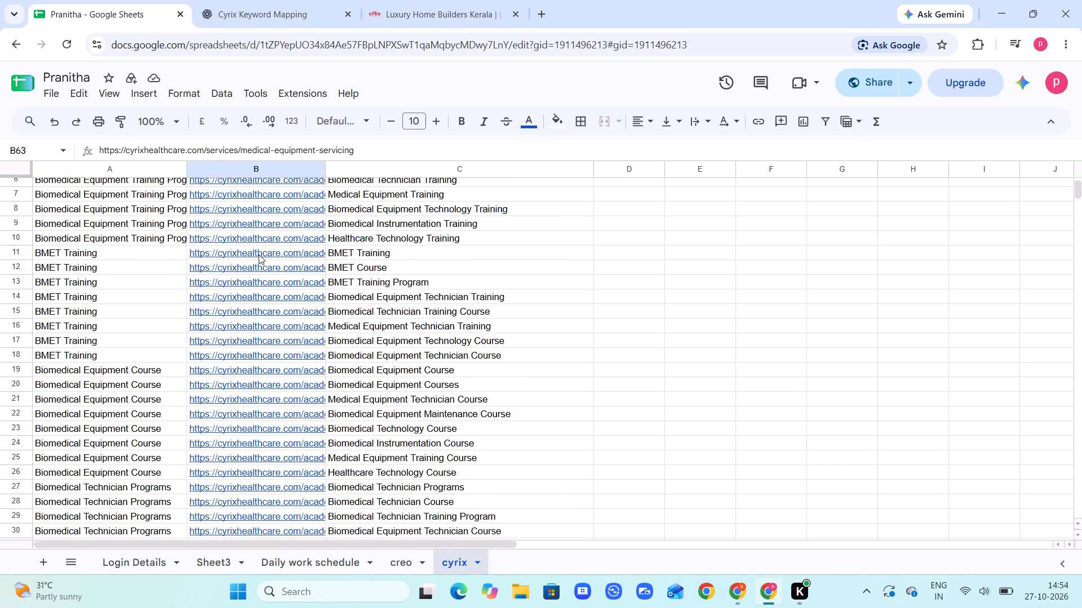
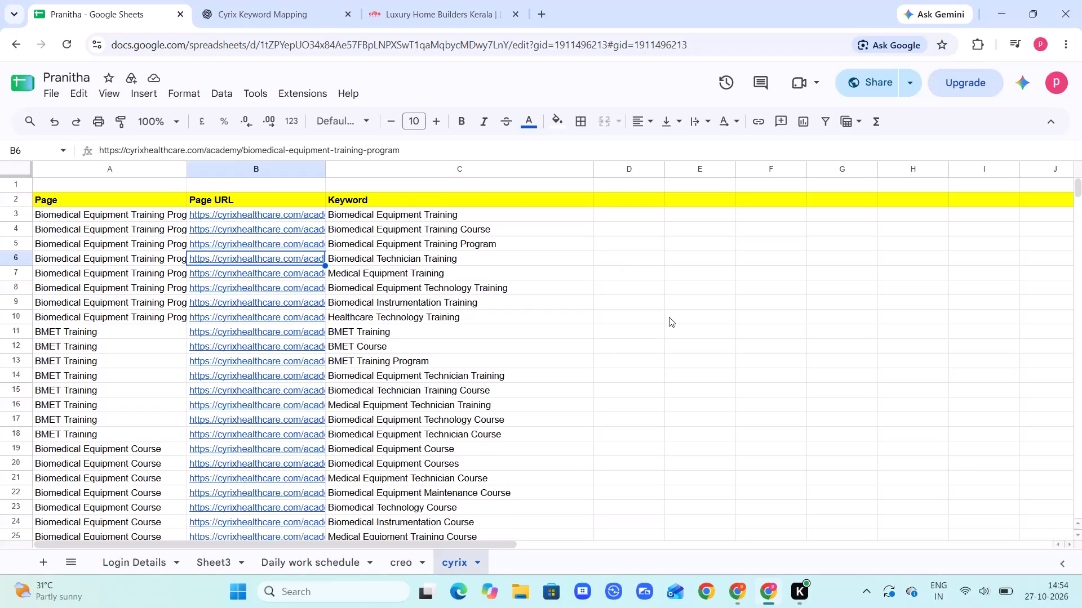
Review the page, URL and keyword rows of the cyrix sheet down to the last filled row.
click(669, 317)
scroll(669, 317, down, 4)
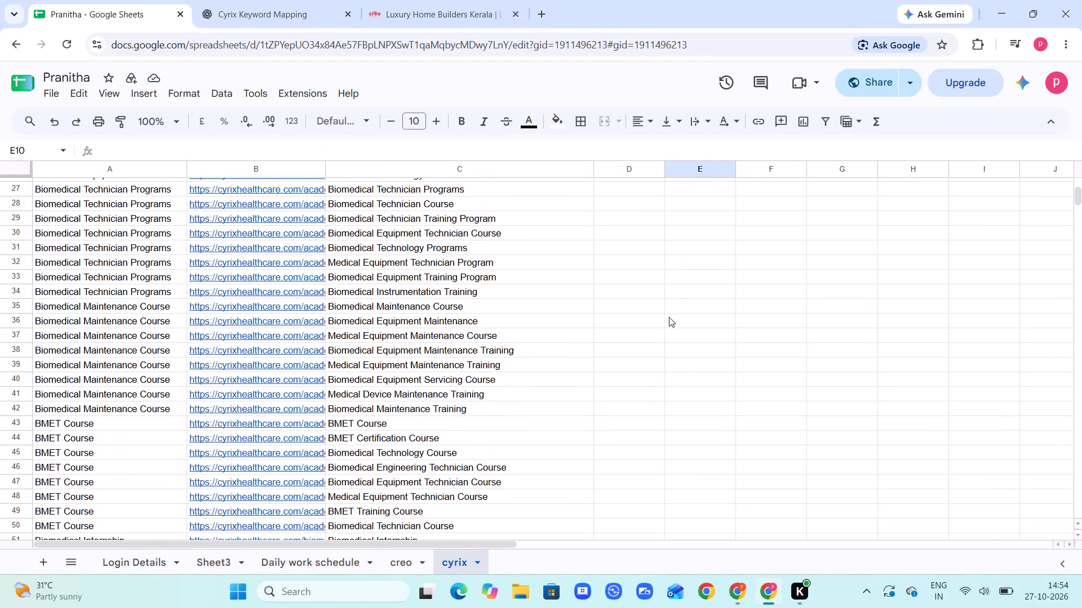
scroll(669, 317, down, 3)
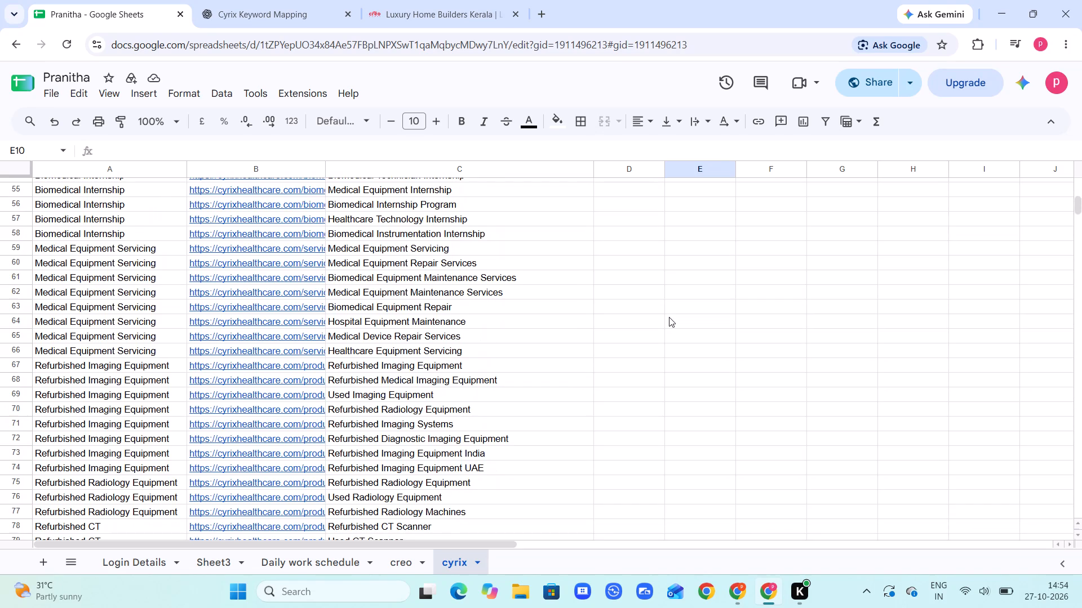
scroll(669, 317, down, 6)
scroll(669, 317, up, 3)
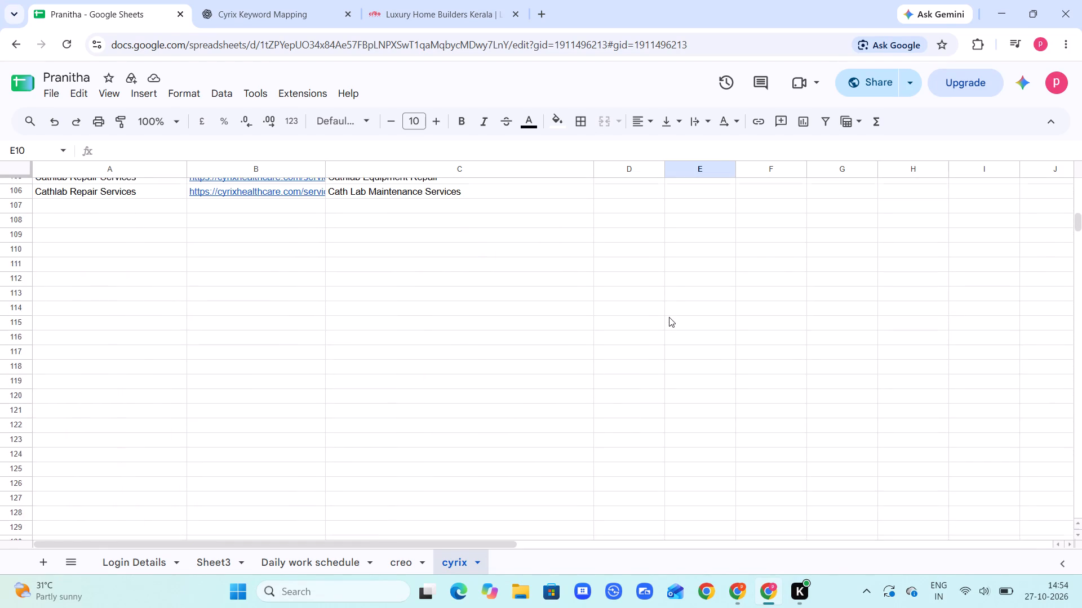
scroll(669, 317, up, 1)
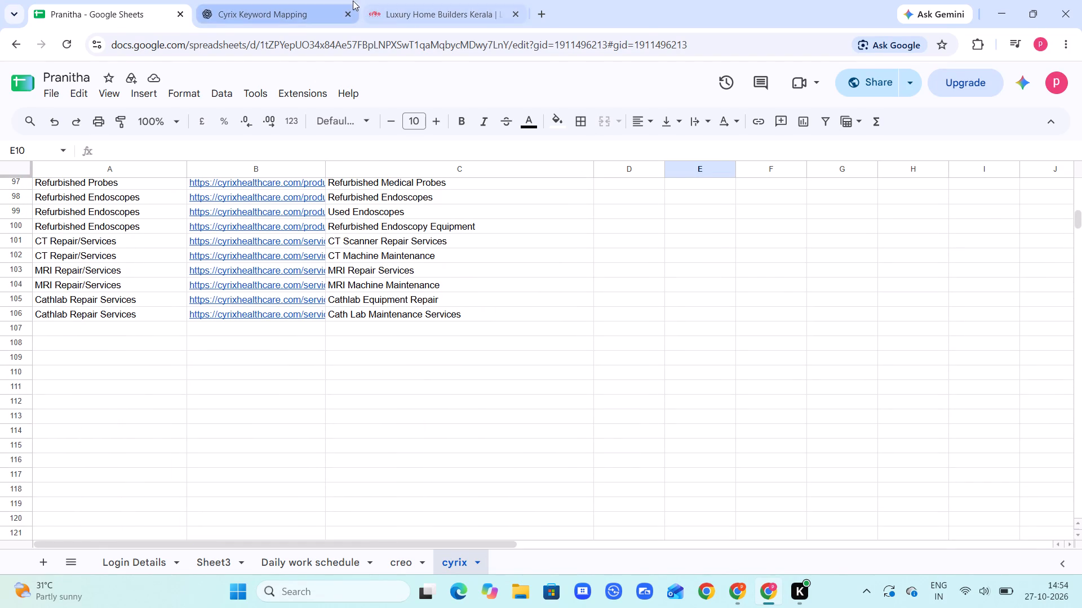
Dismiss the quote form on the Creo Homes website and open its Architecture page.
click(401, 5)
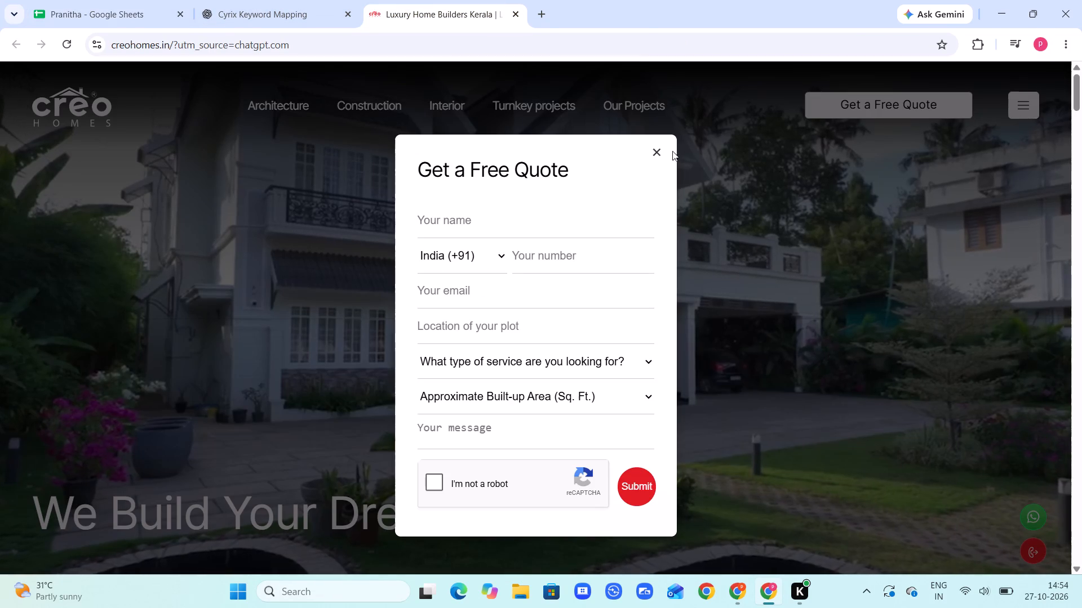
click(664, 153)
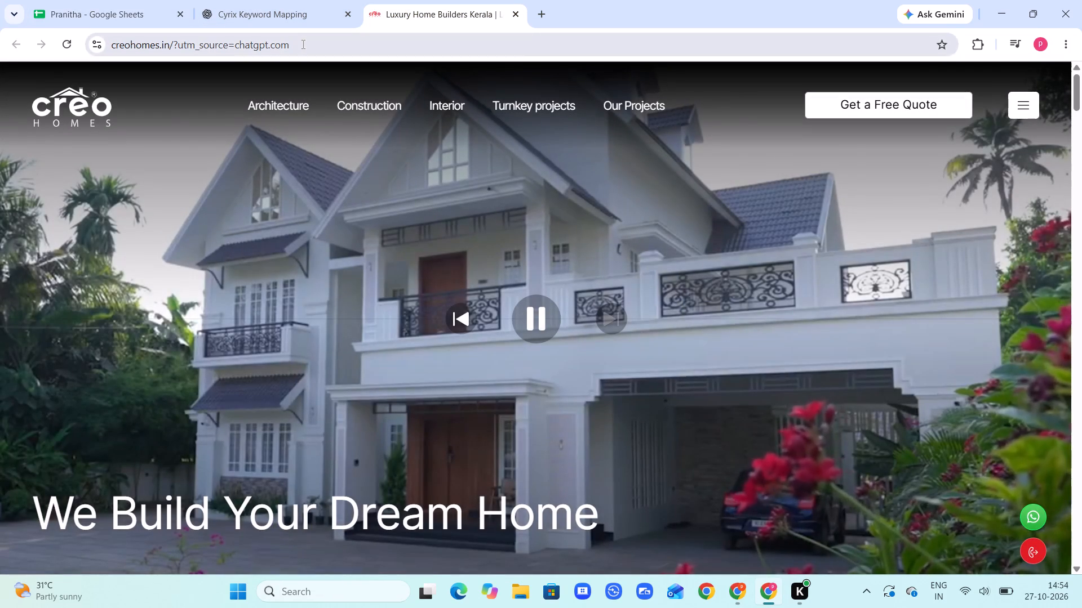
click(293, 11)
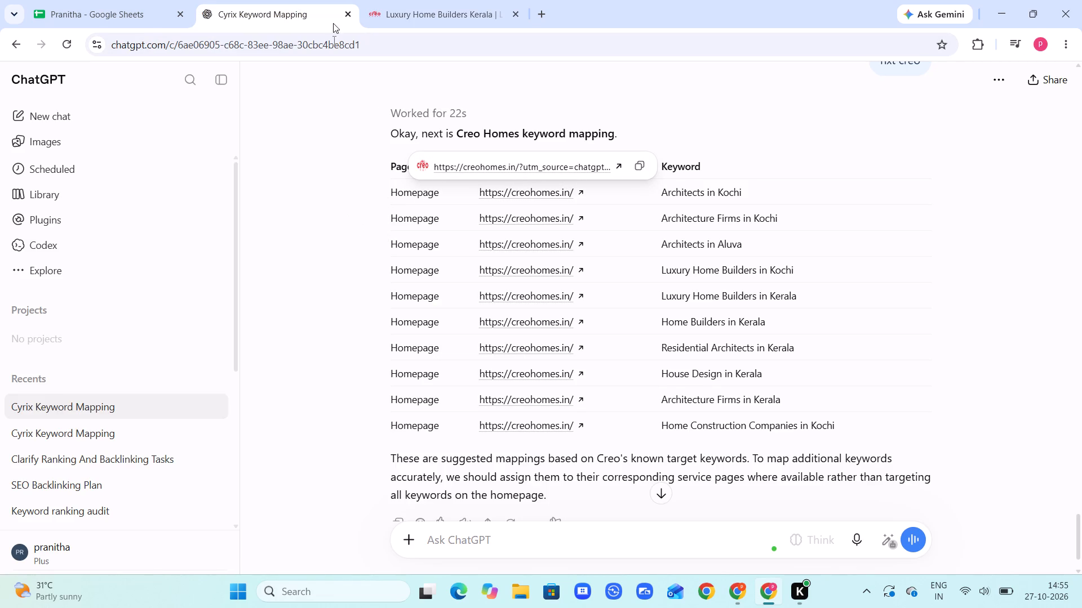
click(400, 17)
click(286, 112)
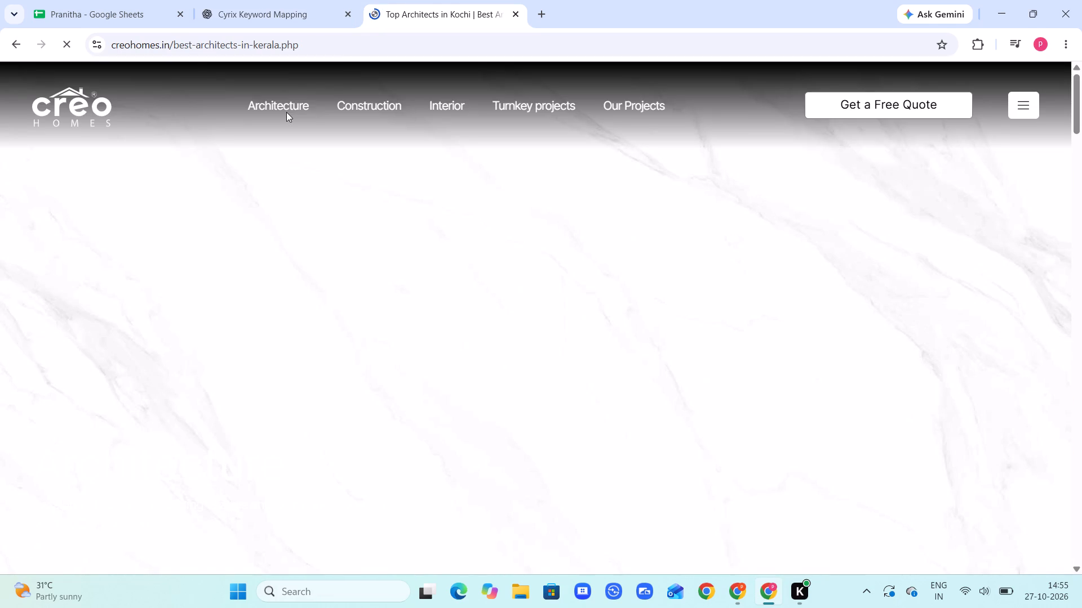
click(287, 16)
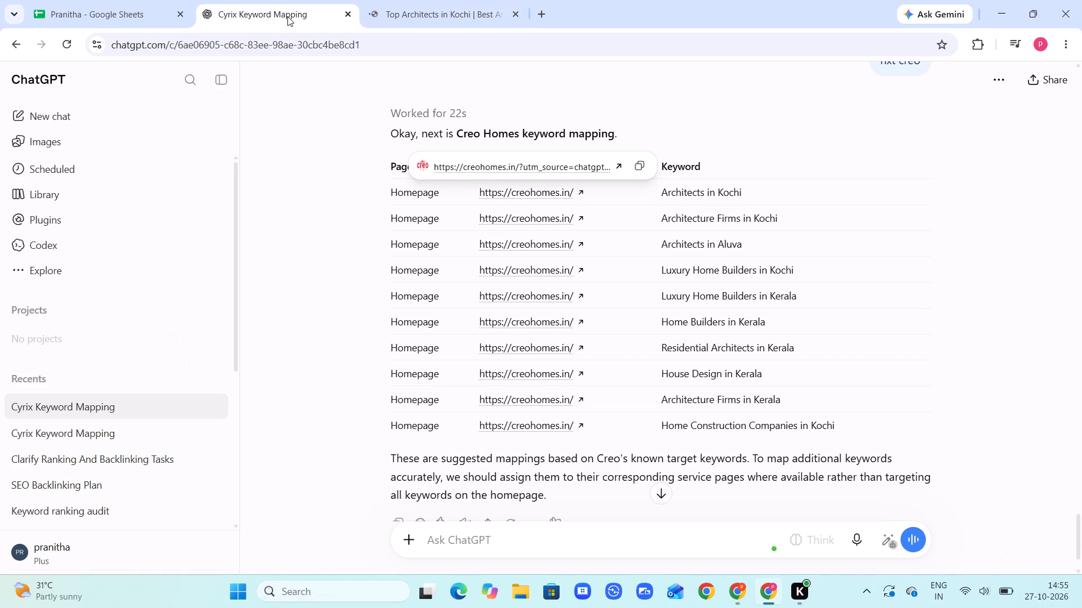
click(399, 7)
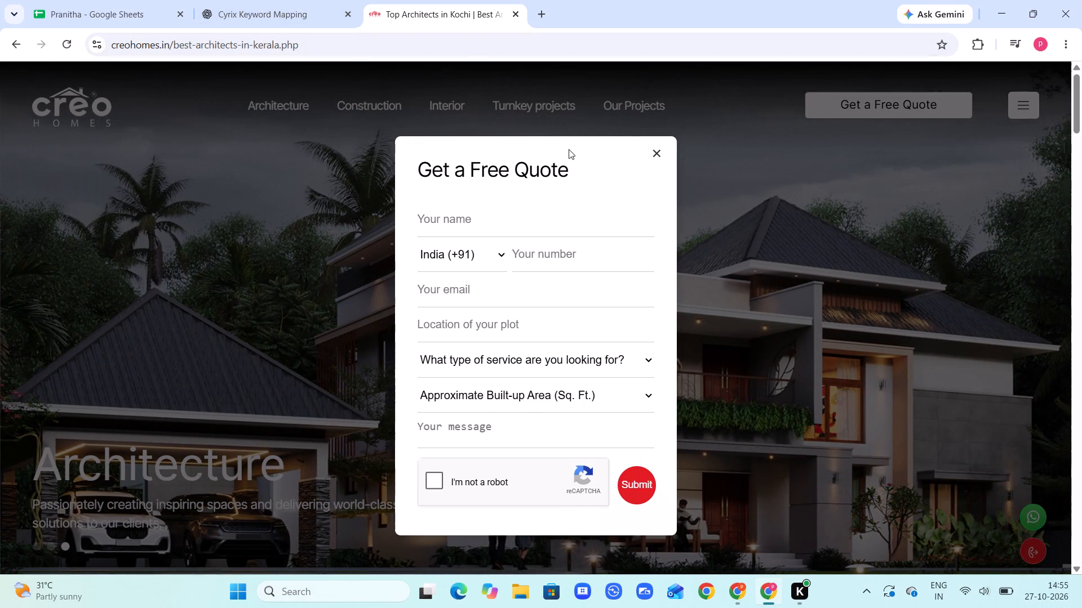
click(651, 151)
double_click(305, 56)
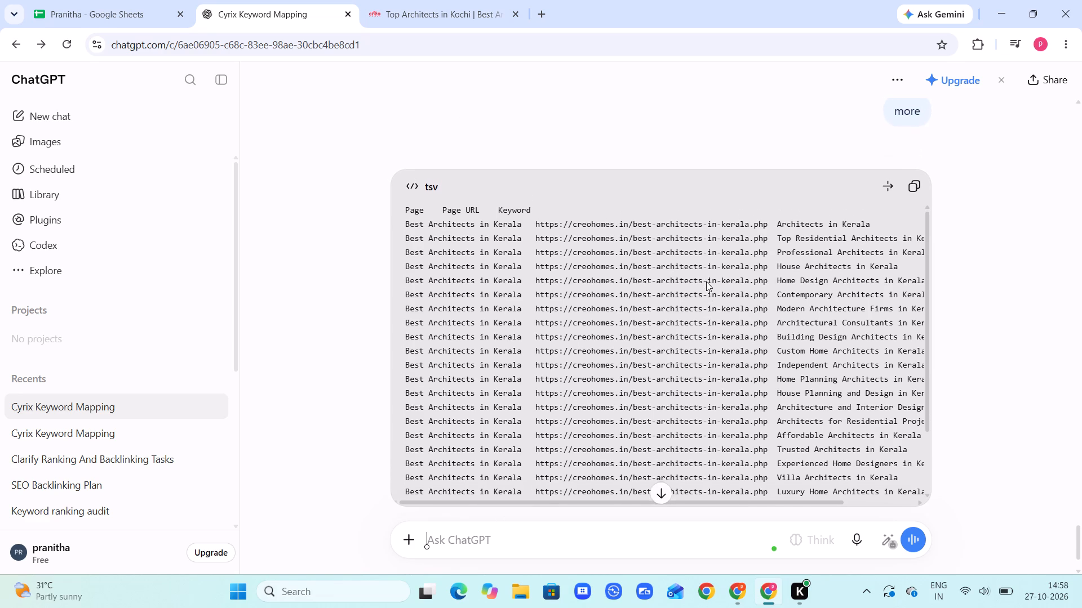
scroll(706, 281, down, 2)
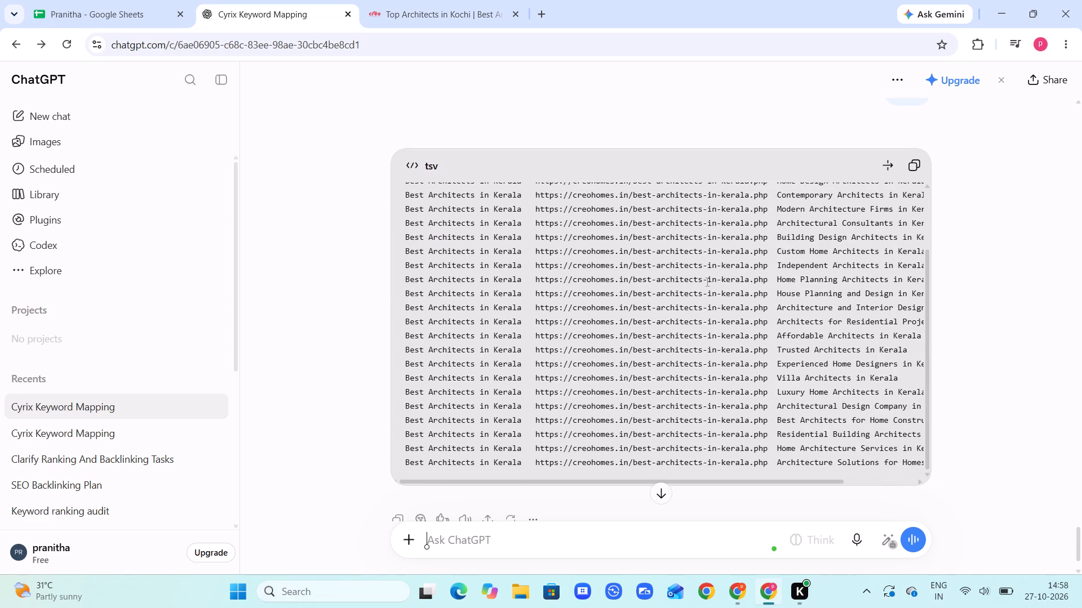
scroll(706, 281, left, 2)
scroll(706, 281, up, 2)
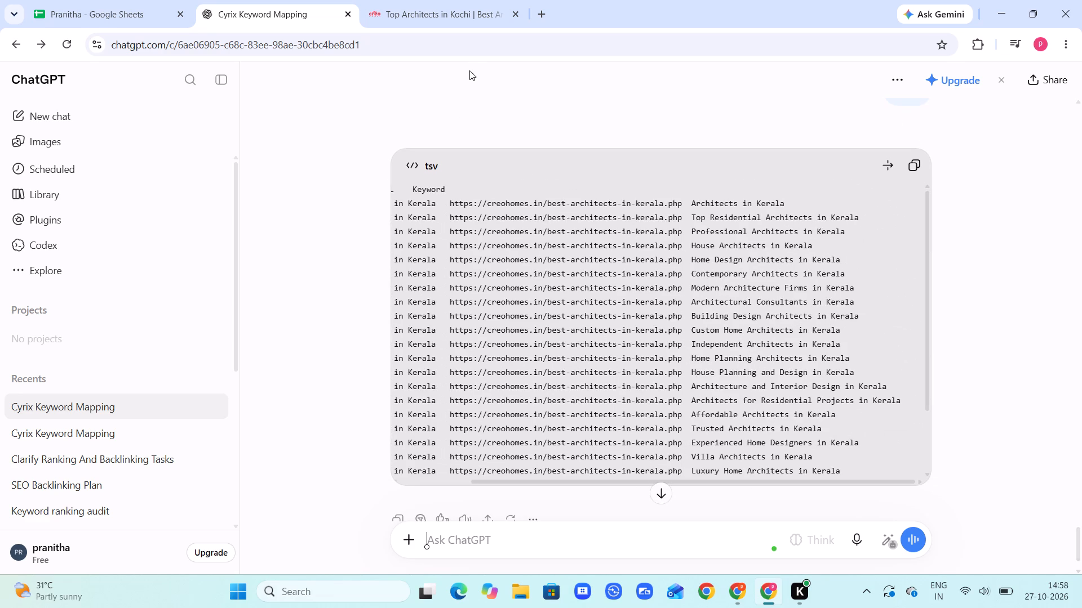
click(453, 17)
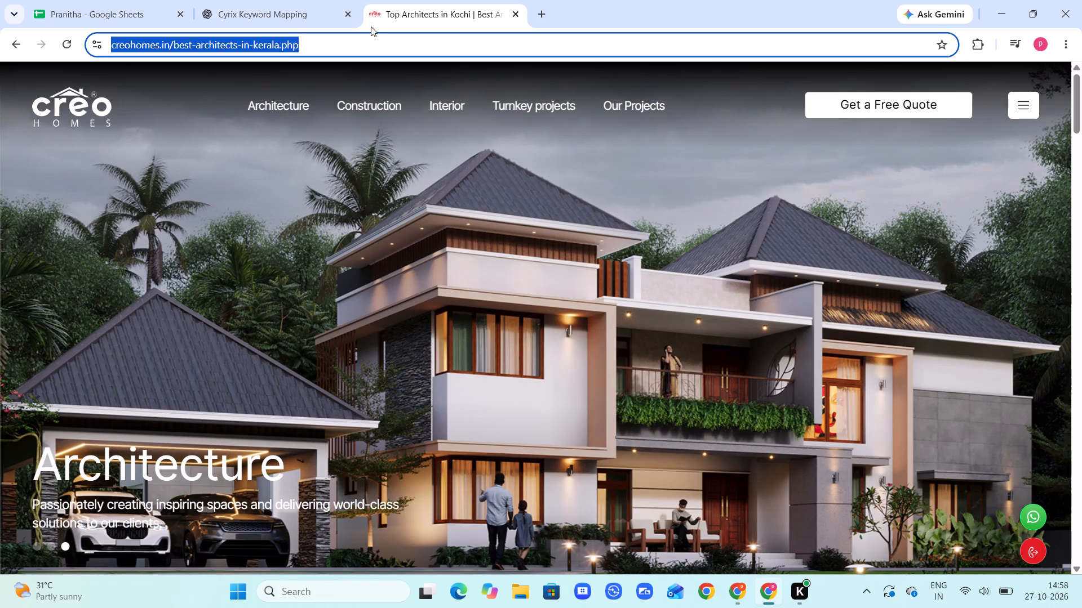
Merge the repeated best-architects-in-kerala page URLs in cells B2:B11 of the creo sheet into one cell.
click(125, 15)
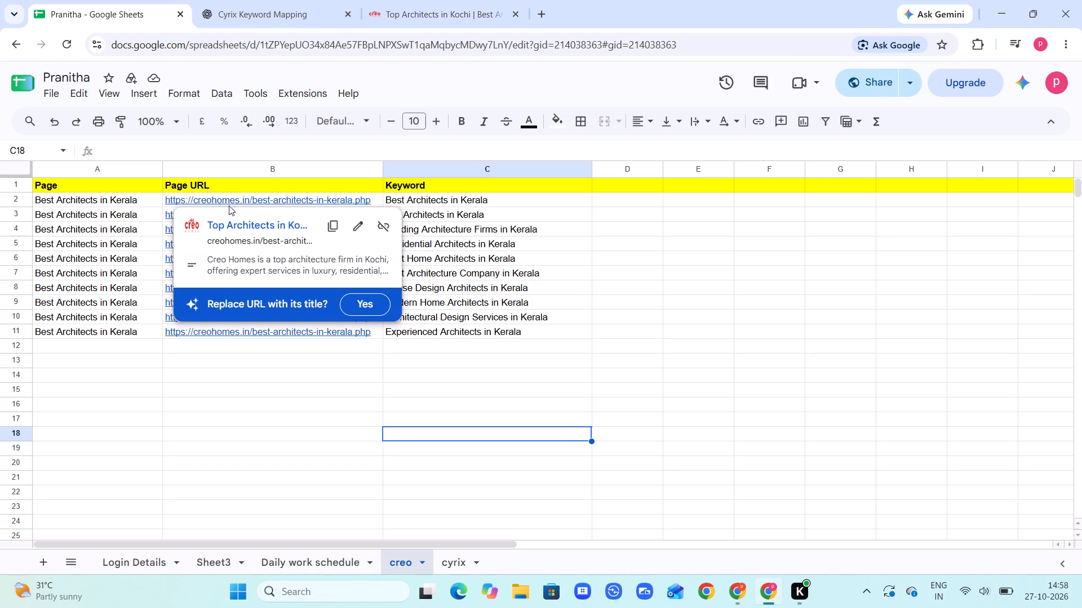
click(170, 202)
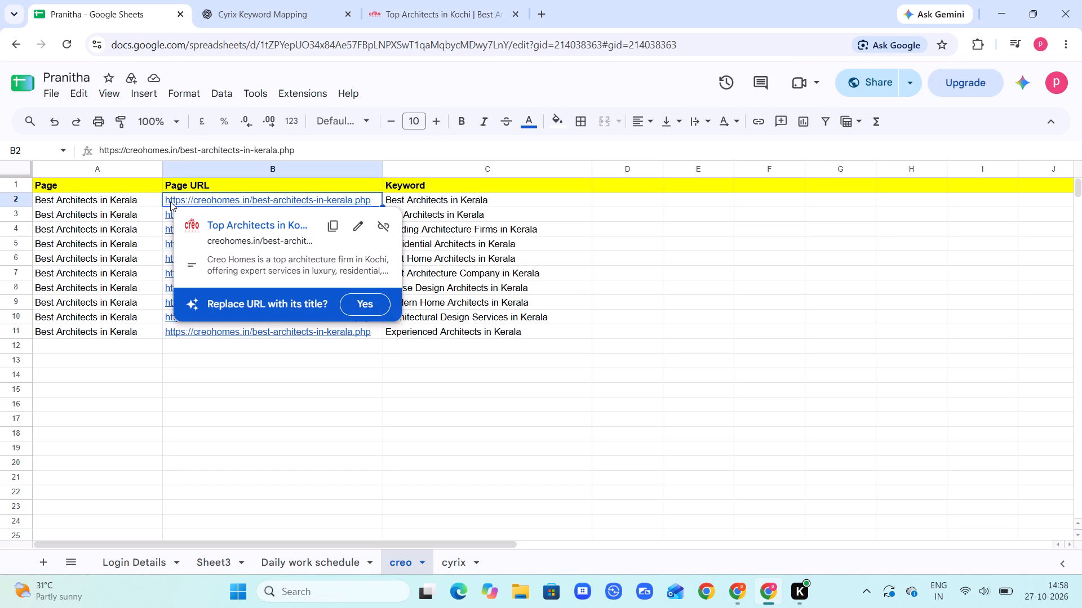
drag(378, 197, 353, 262)
drag(353, 262, 372, 203)
click(468, 195)
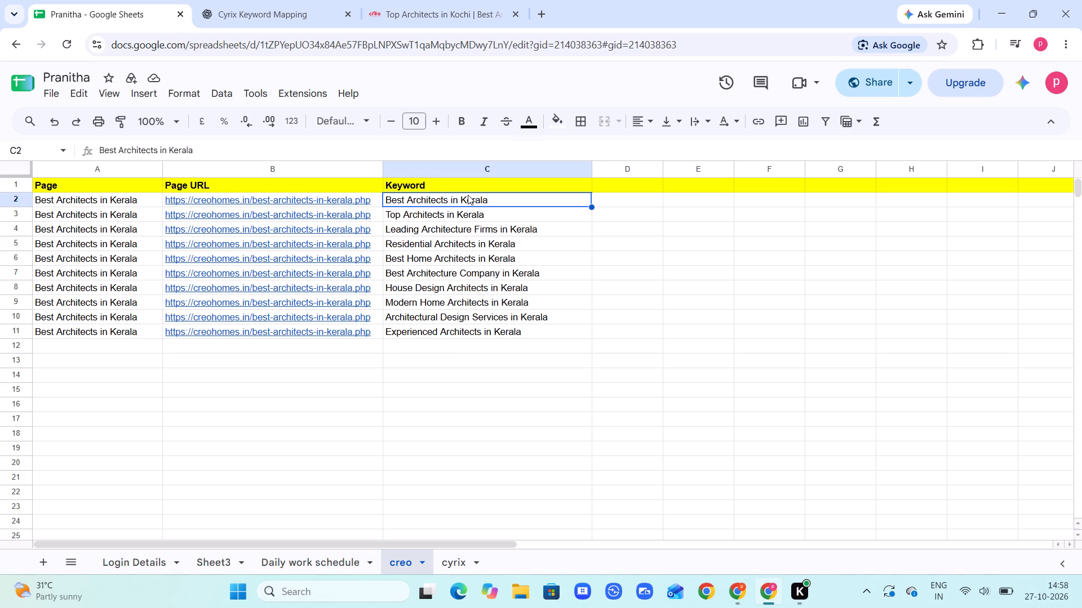
click(365, 202)
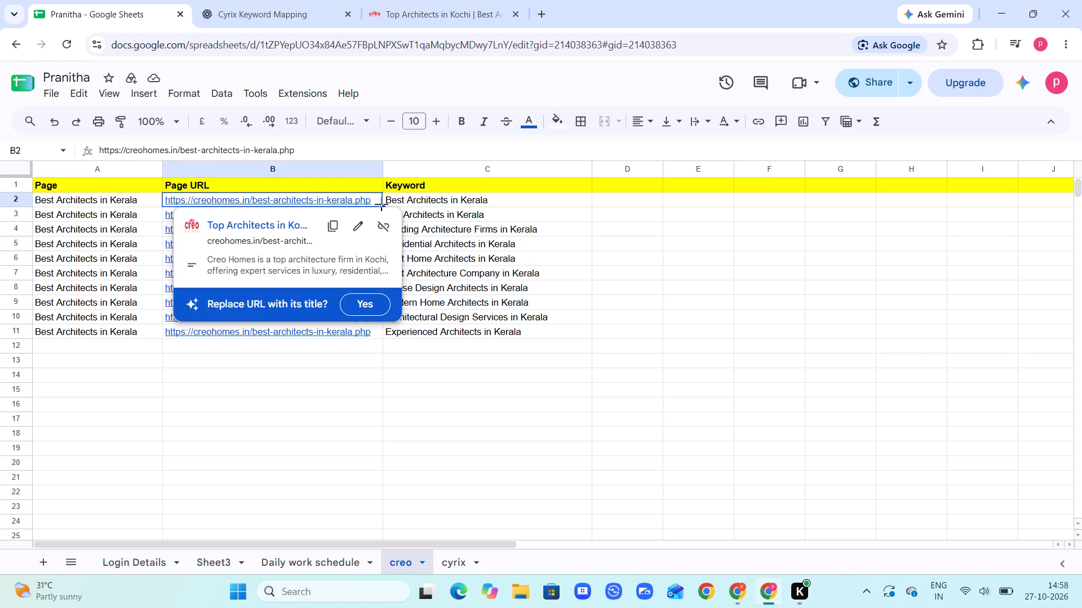
drag(382, 204, 362, 333)
drag(362, 333, 362, 334)
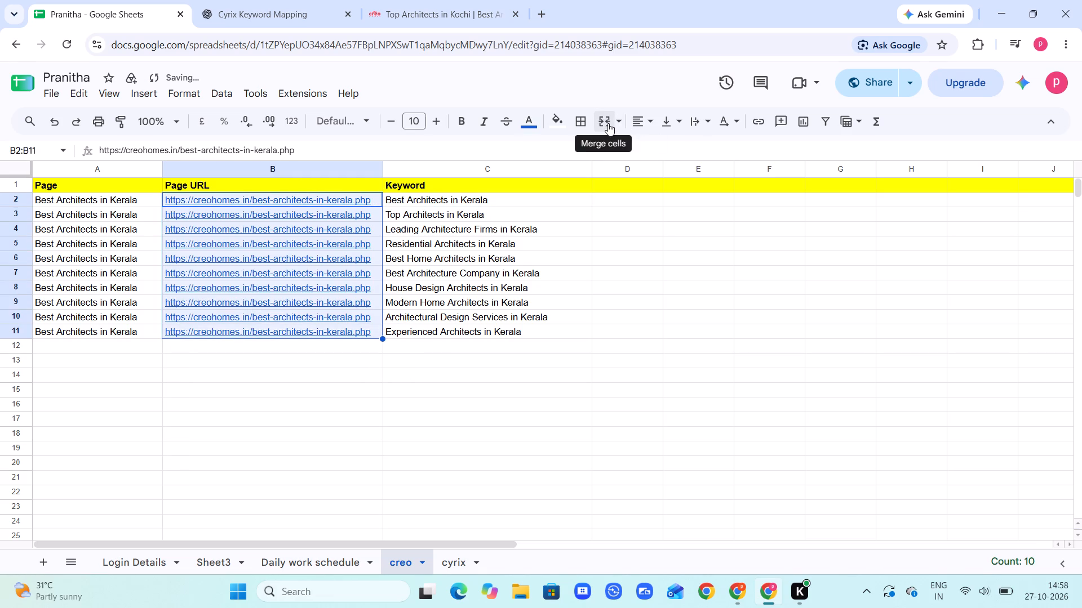
click(607, 124)
click(688, 378)
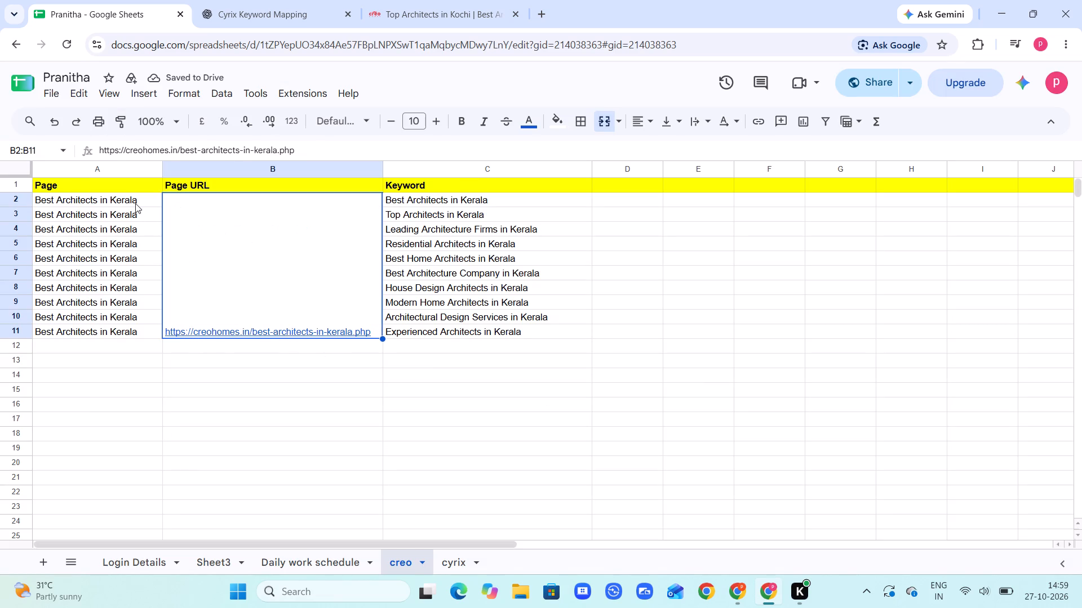
Merge the repeated page names in cells A2:A11 into one cell.
drag(135, 203, 129, 333)
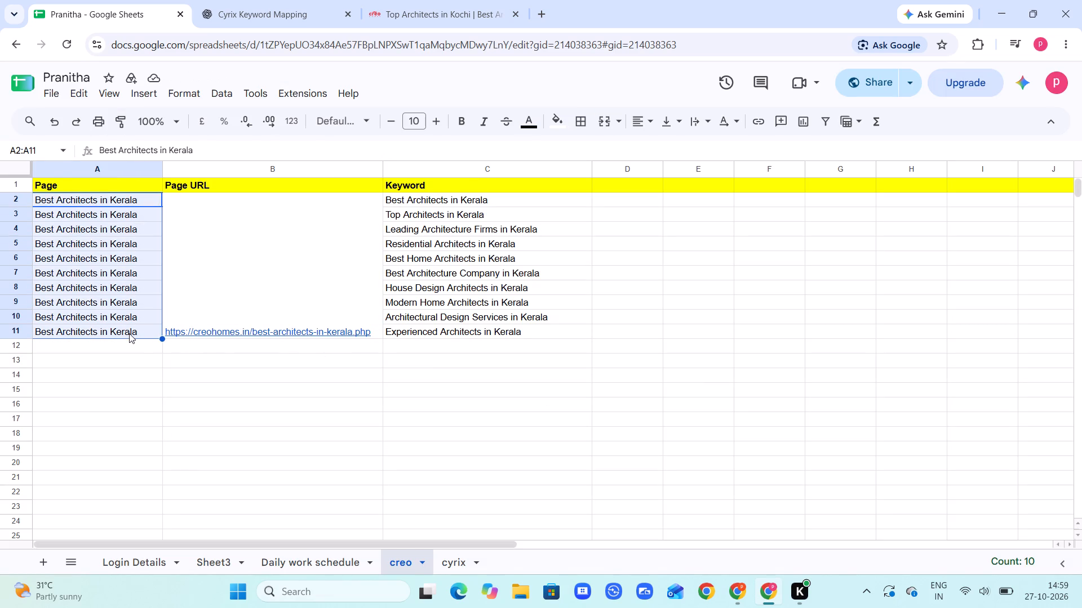
drag(604, 132, 608, 122)
click(608, 122)
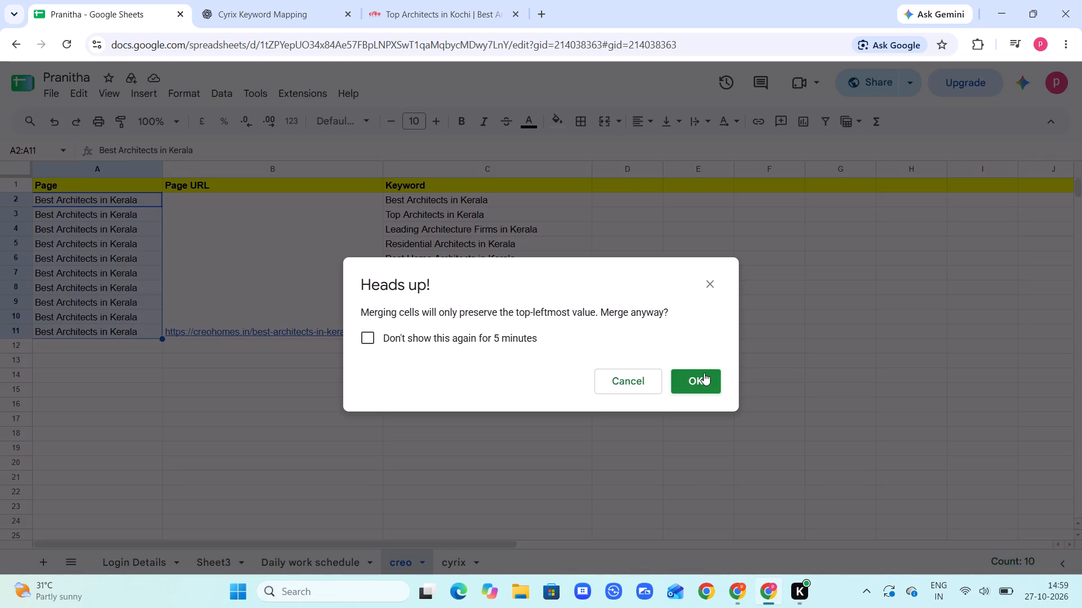
click(704, 373)
click(598, 245)
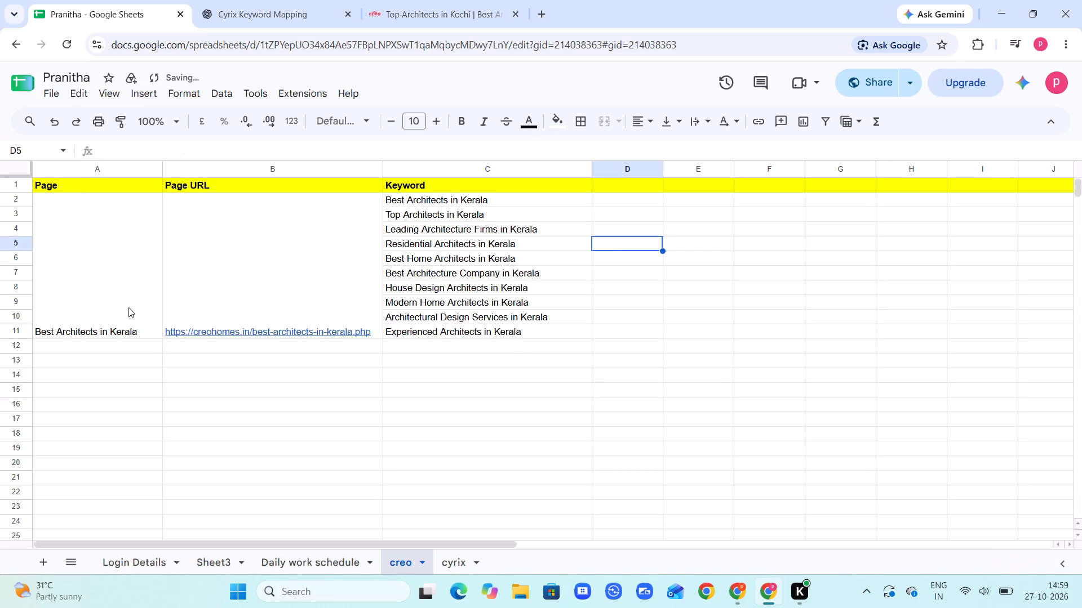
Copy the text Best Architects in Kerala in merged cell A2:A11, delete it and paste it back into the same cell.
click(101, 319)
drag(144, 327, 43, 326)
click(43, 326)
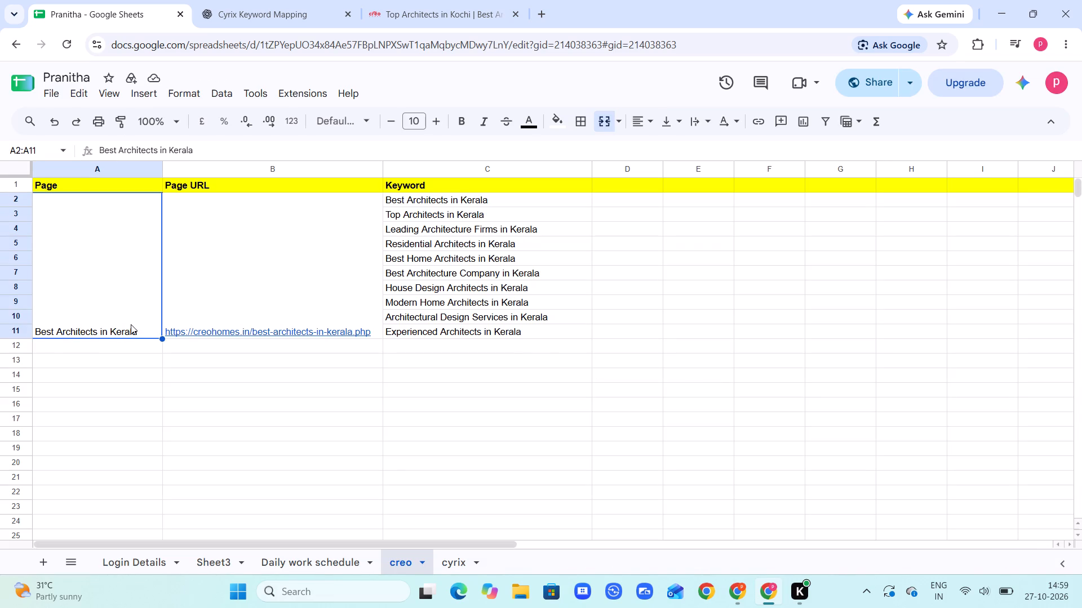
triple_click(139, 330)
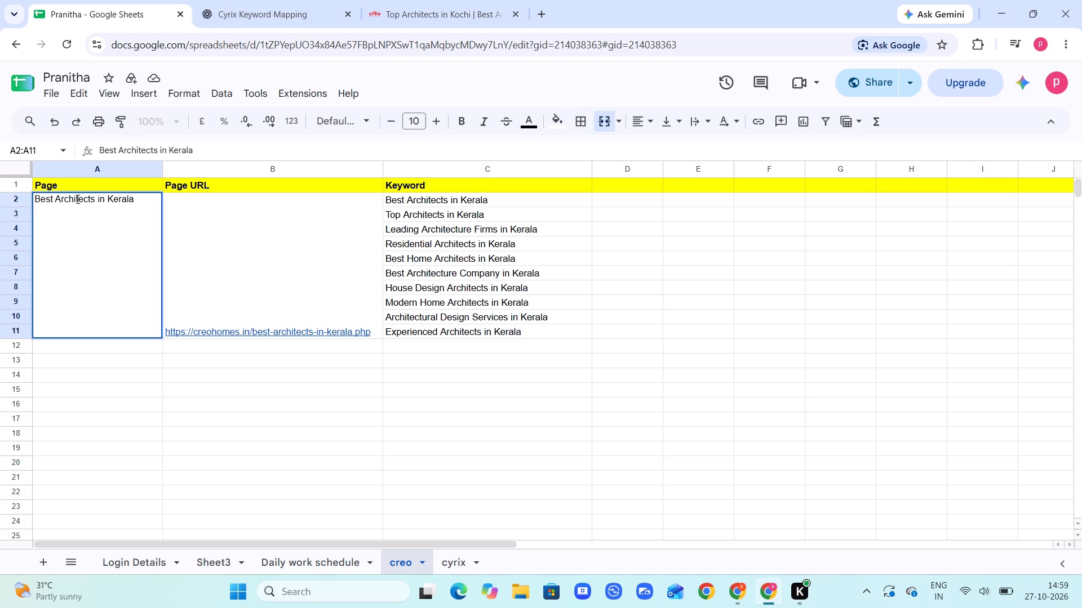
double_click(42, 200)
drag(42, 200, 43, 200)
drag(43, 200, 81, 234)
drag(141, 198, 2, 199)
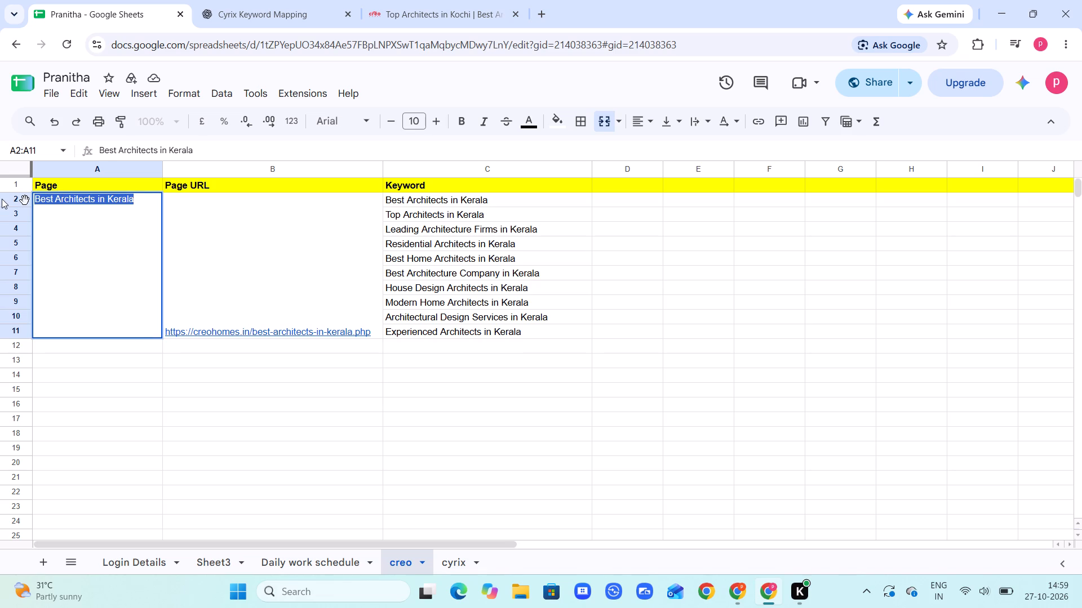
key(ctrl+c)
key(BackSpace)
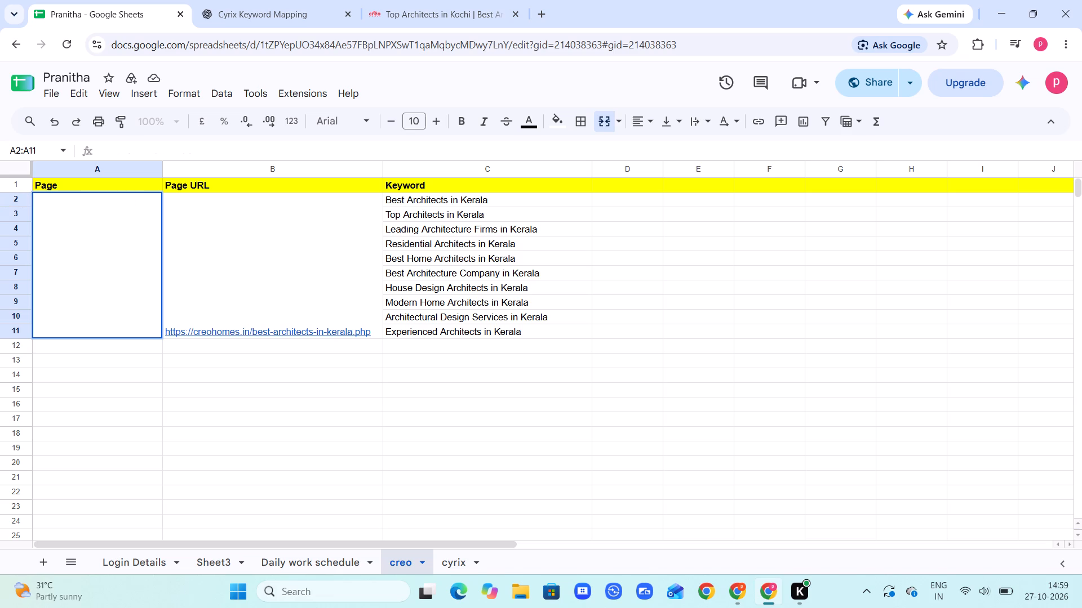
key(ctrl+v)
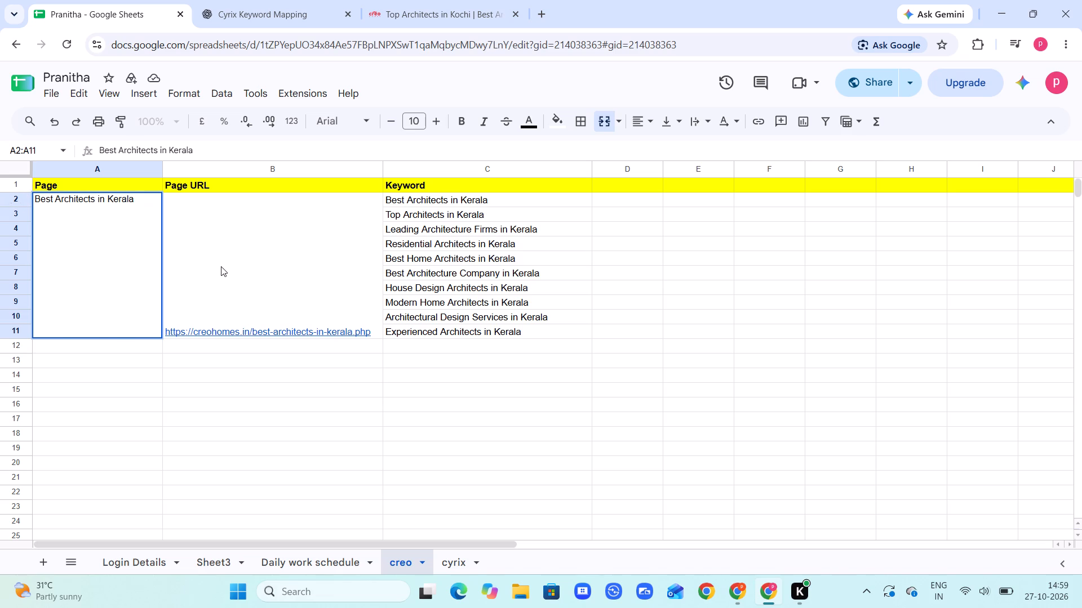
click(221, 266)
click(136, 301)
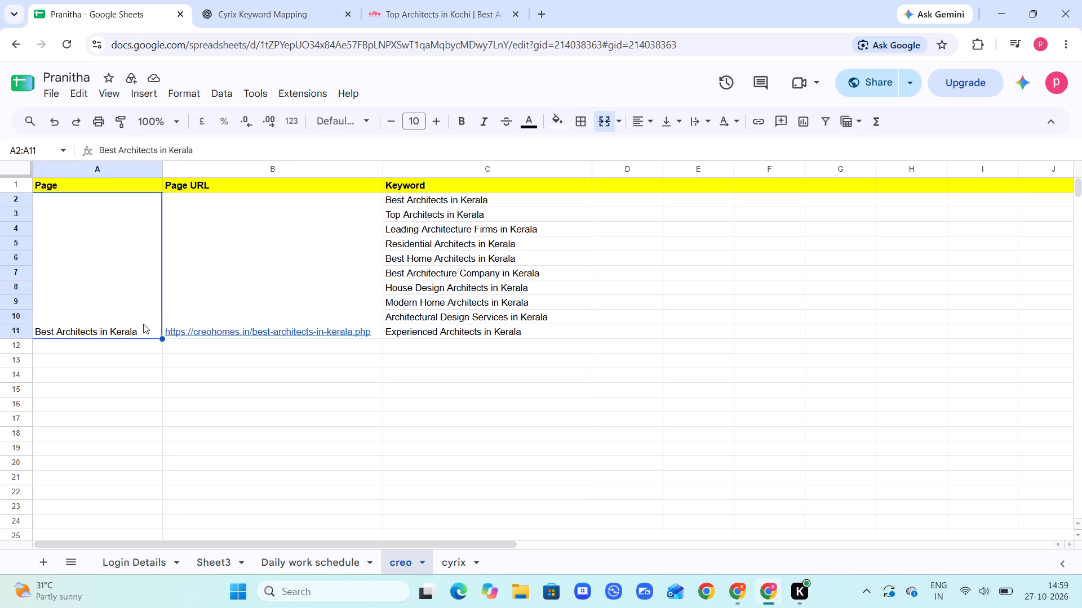
Clear the page name from merged cell A2:A11 and set the cell's vertical alignment to middle.
drag(147, 328, 105, 320)
key(BackSpace)
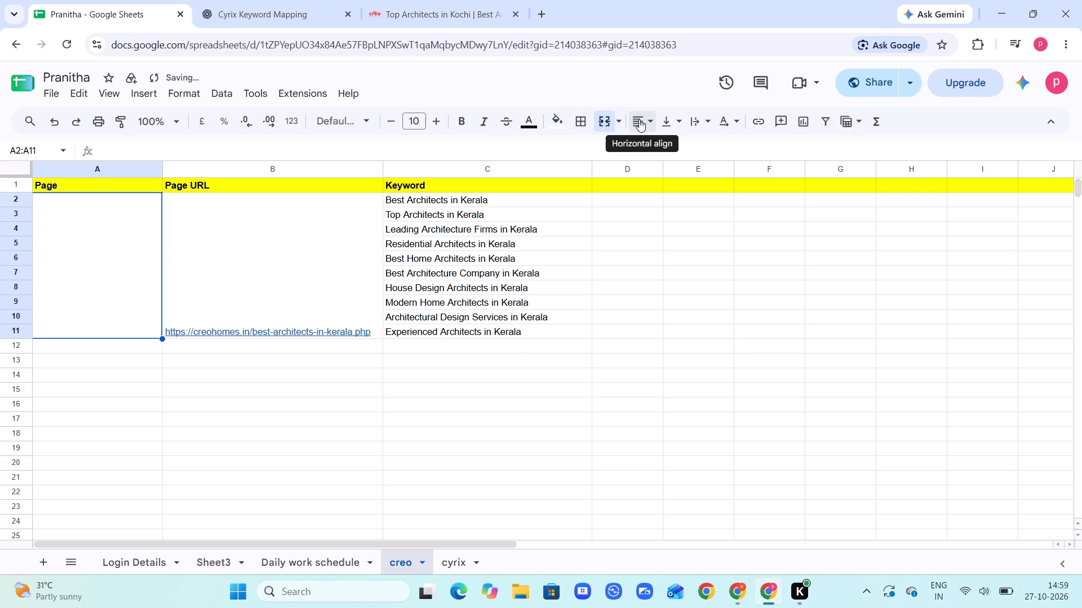
click(639, 119)
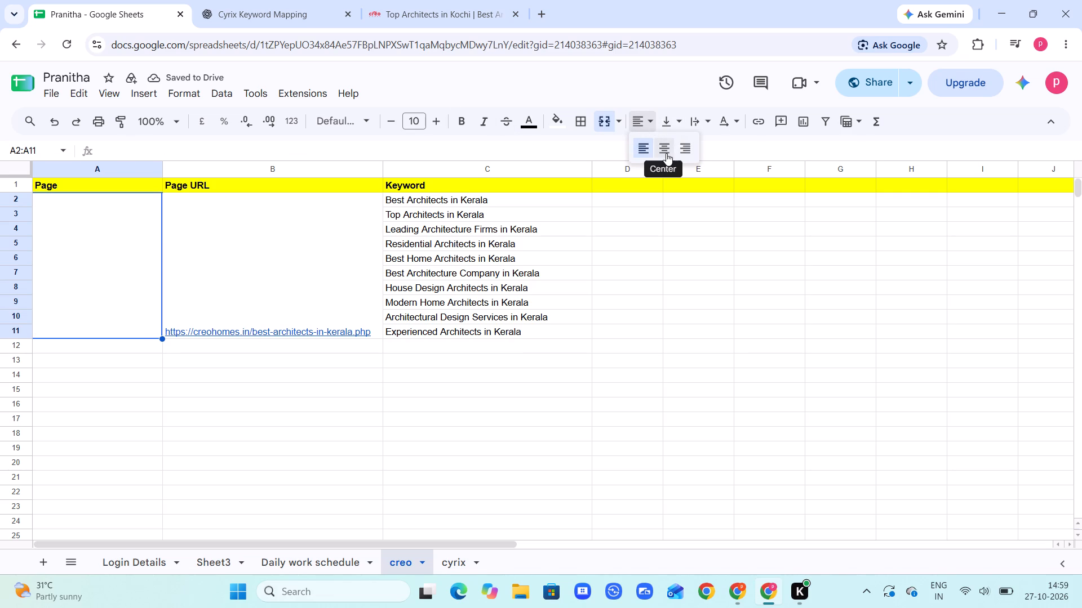
click(660, 121)
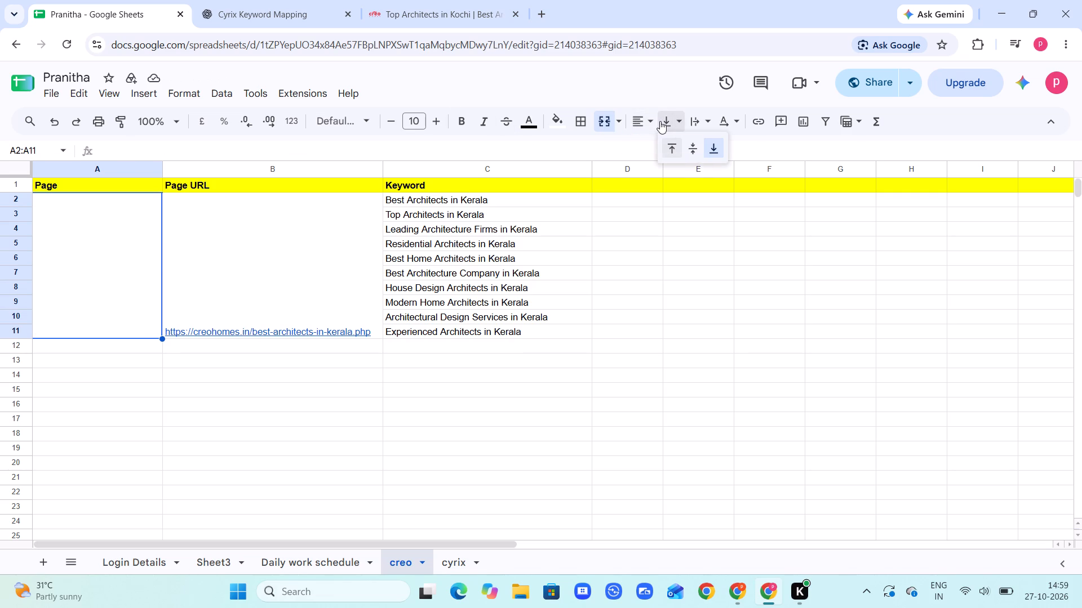
click(697, 151)
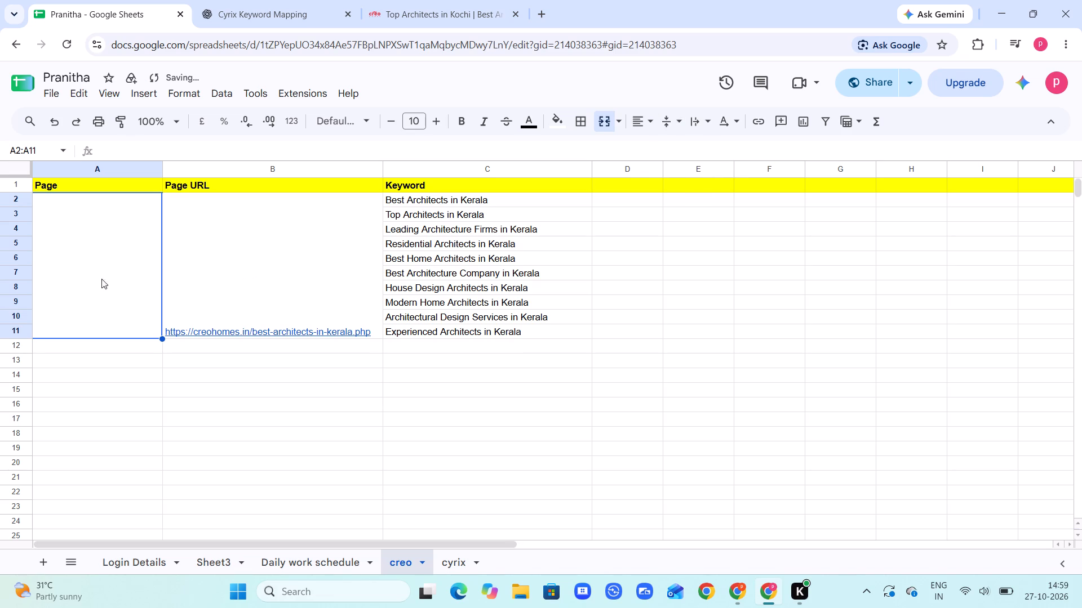
click(86, 269)
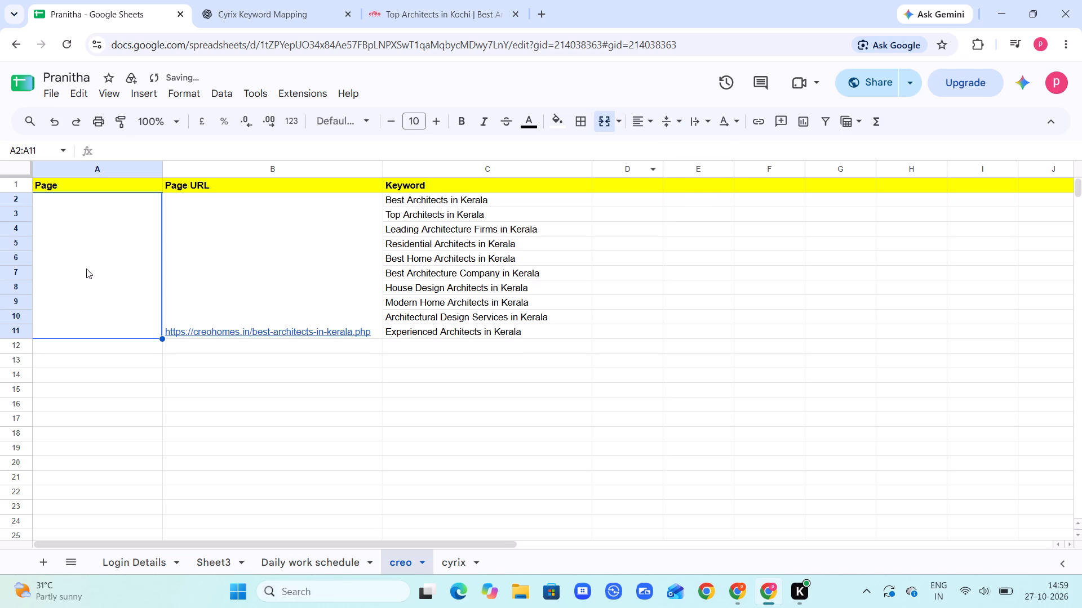
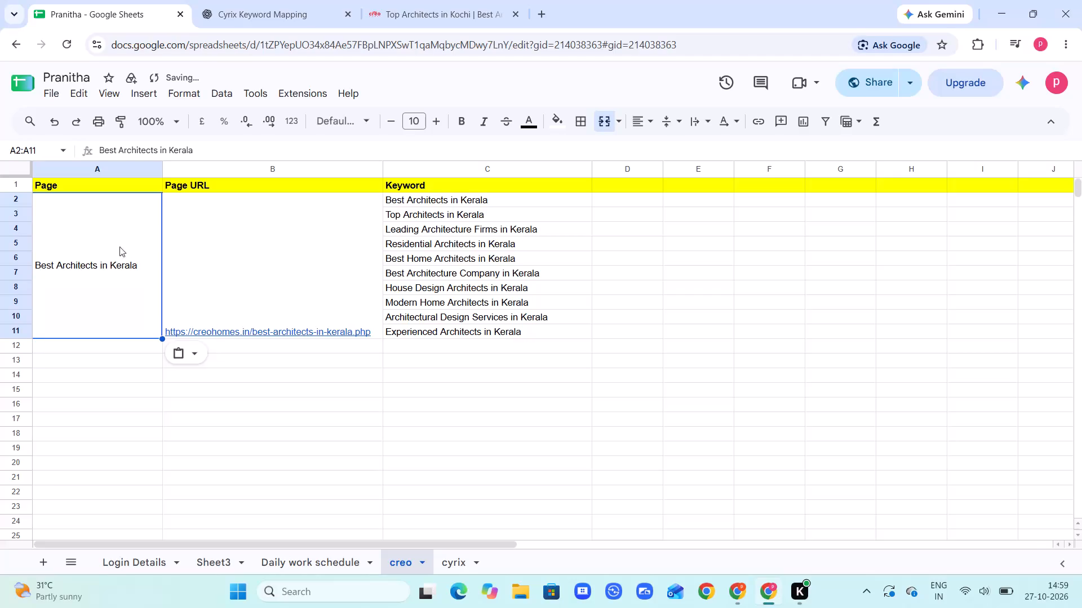
click(261, 246)
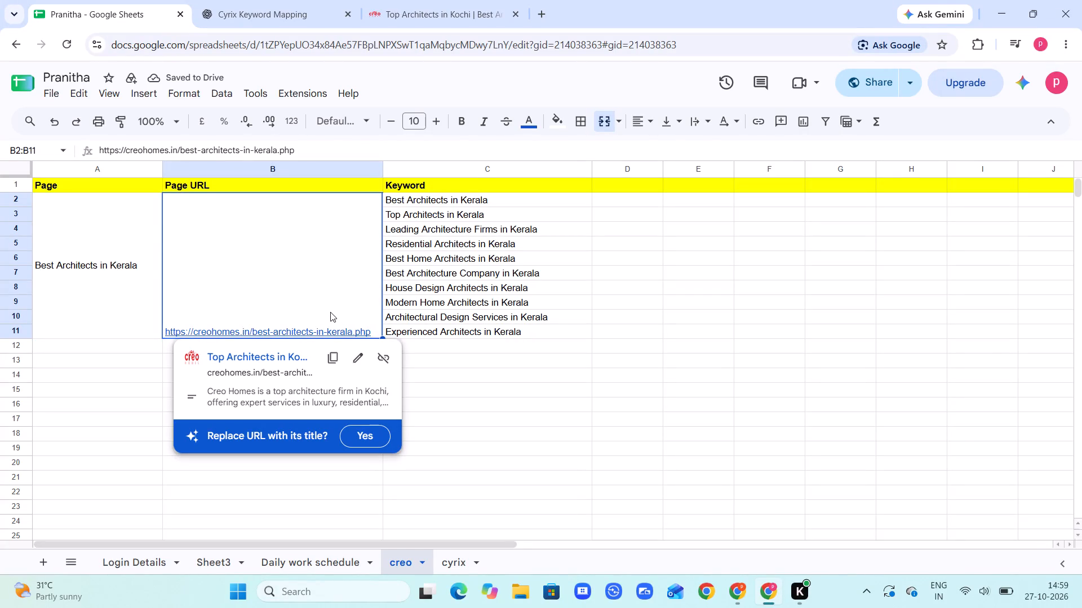
key(ctrl+c)
triple_click(375, 332)
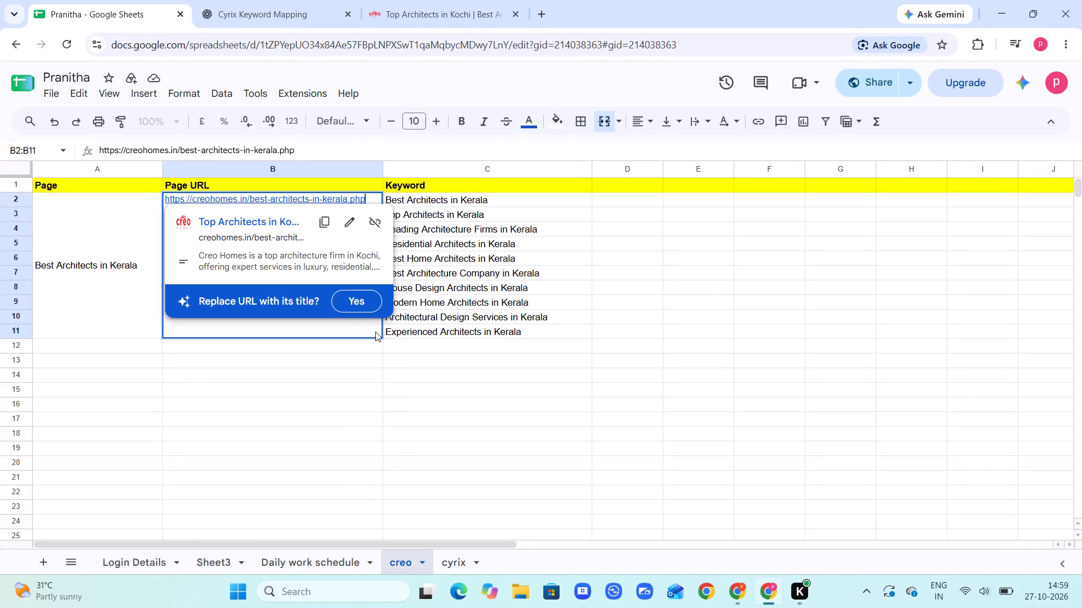
click(375, 332)
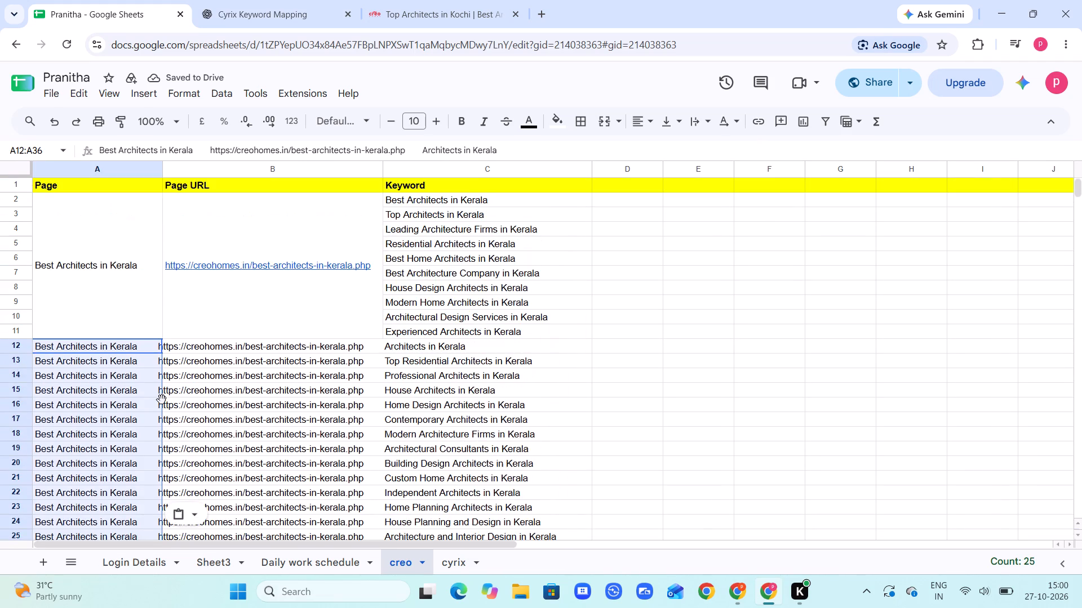
scroll(162, 400, down, 1)
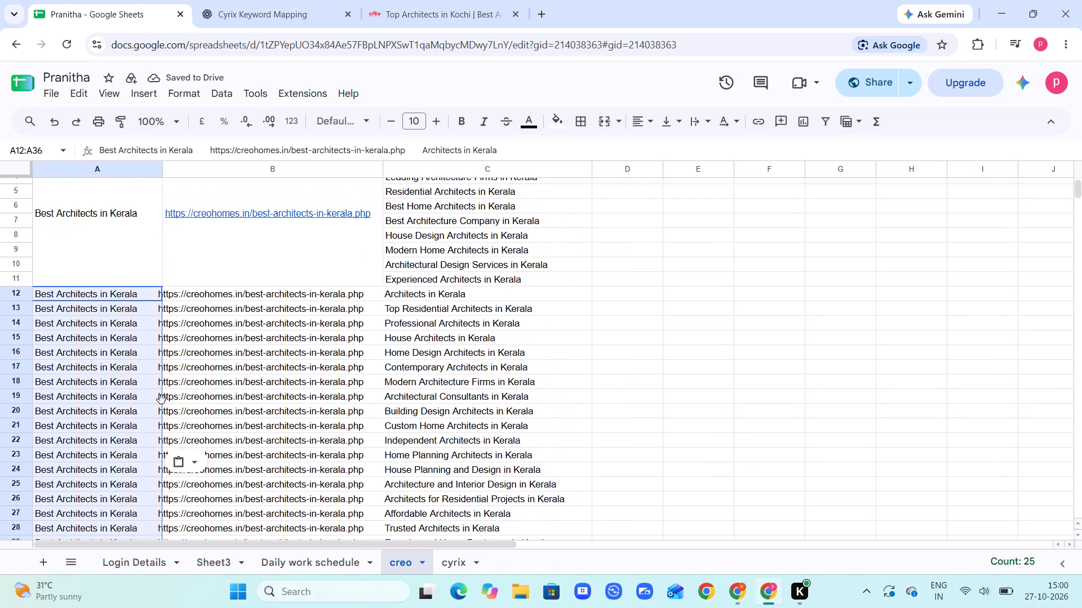
scroll(162, 400, down, 1)
scroll(162, 400, up, 1)
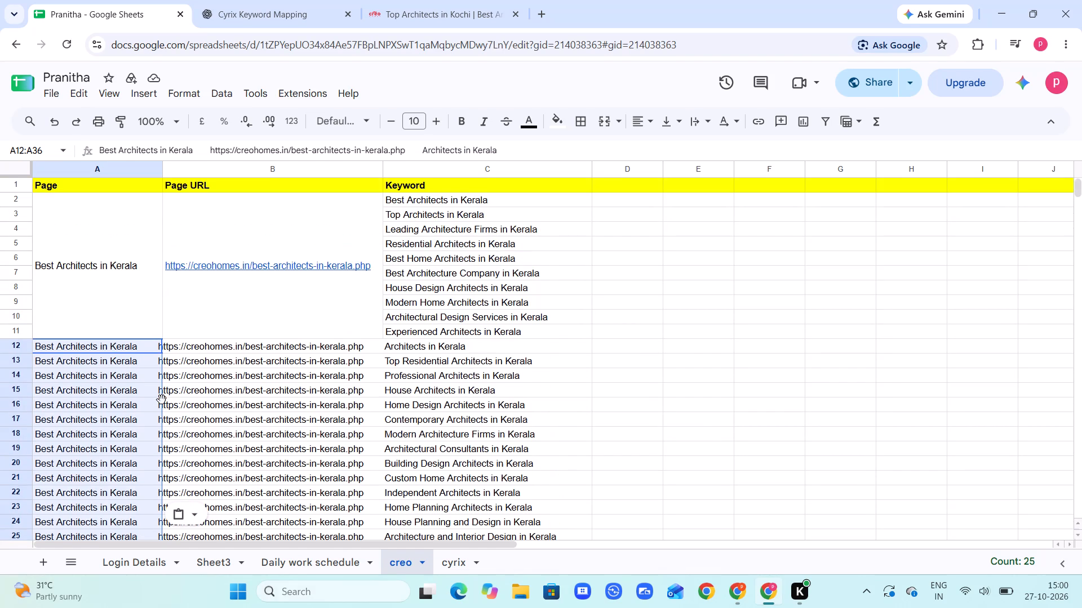
scroll(162, 400, down, 2)
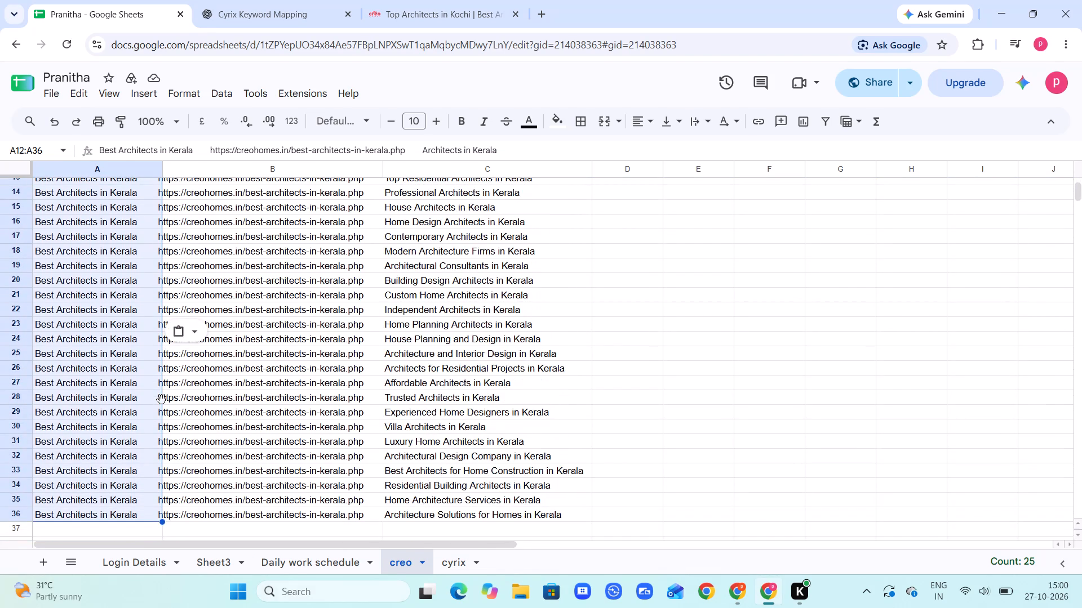
scroll(162, 400, down, 1)
scroll(162, 400, up, 2)
Fill the text of cell A12 down to A36 and merge A12:A36 into one cell.
click(144, 282)
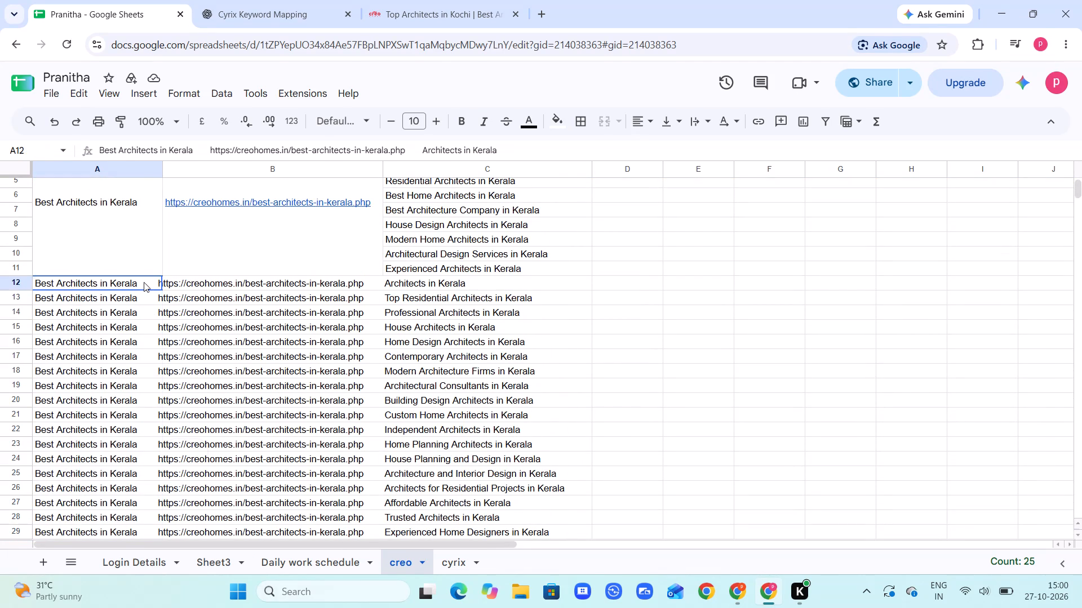
drag(163, 288, 158, 412)
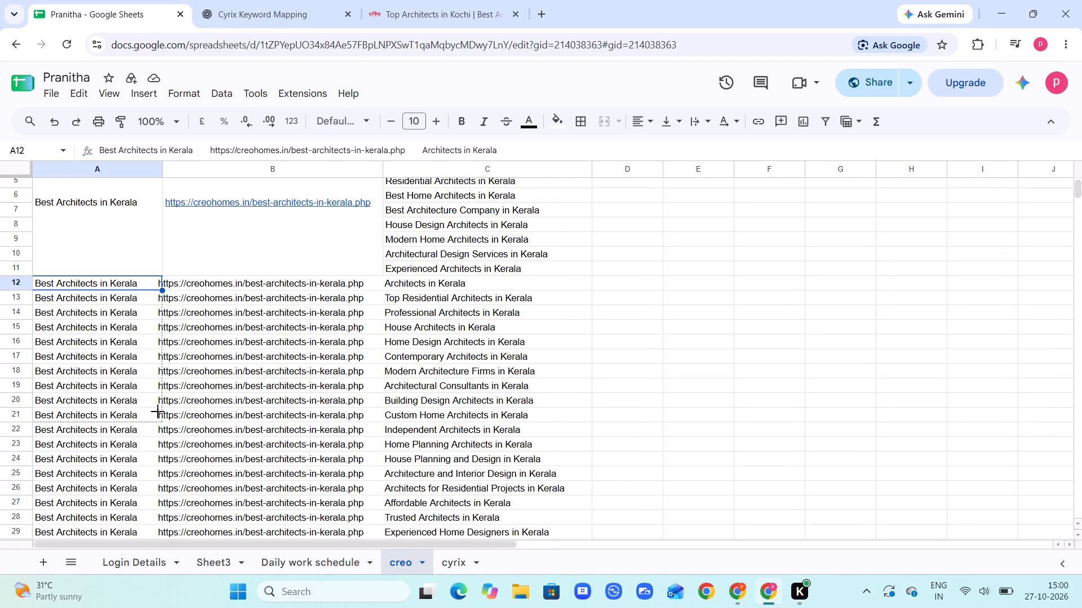
drag(158, 412, 126, 409)
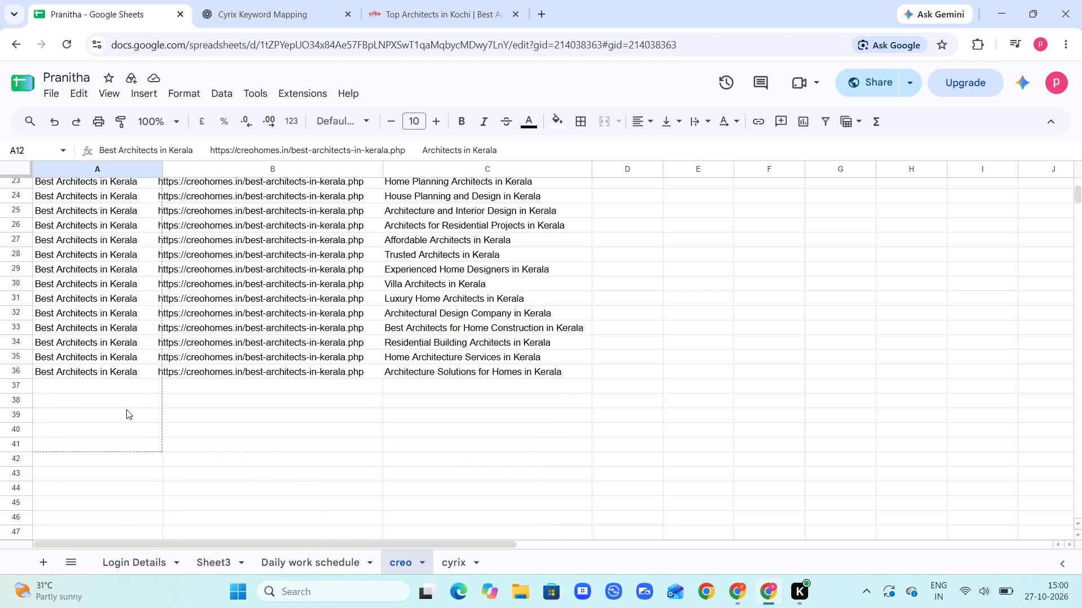
drag(126, 409, 129, 373)
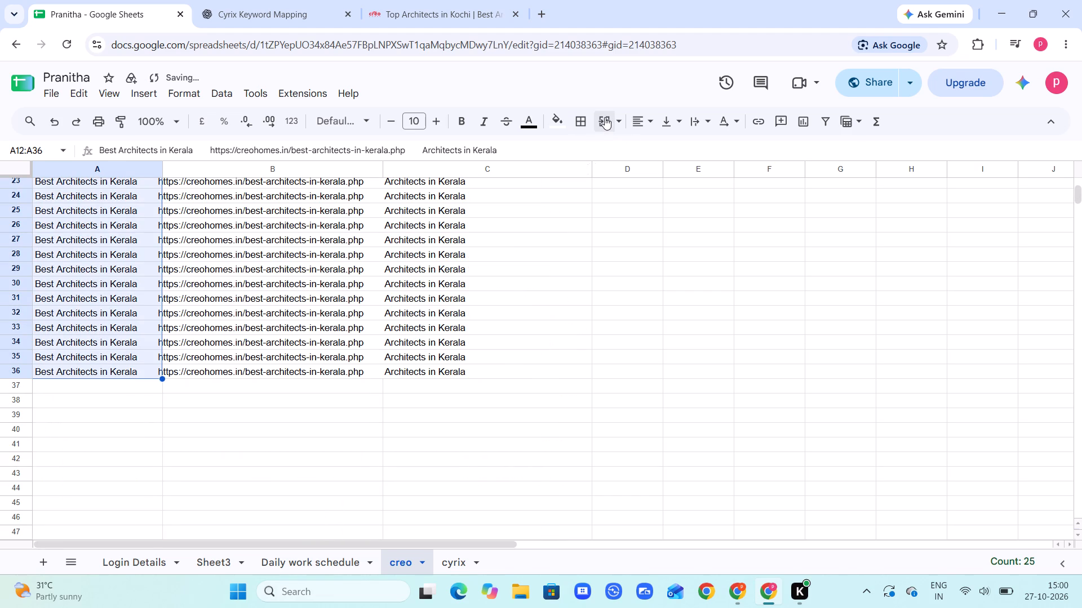
click(605, 117)
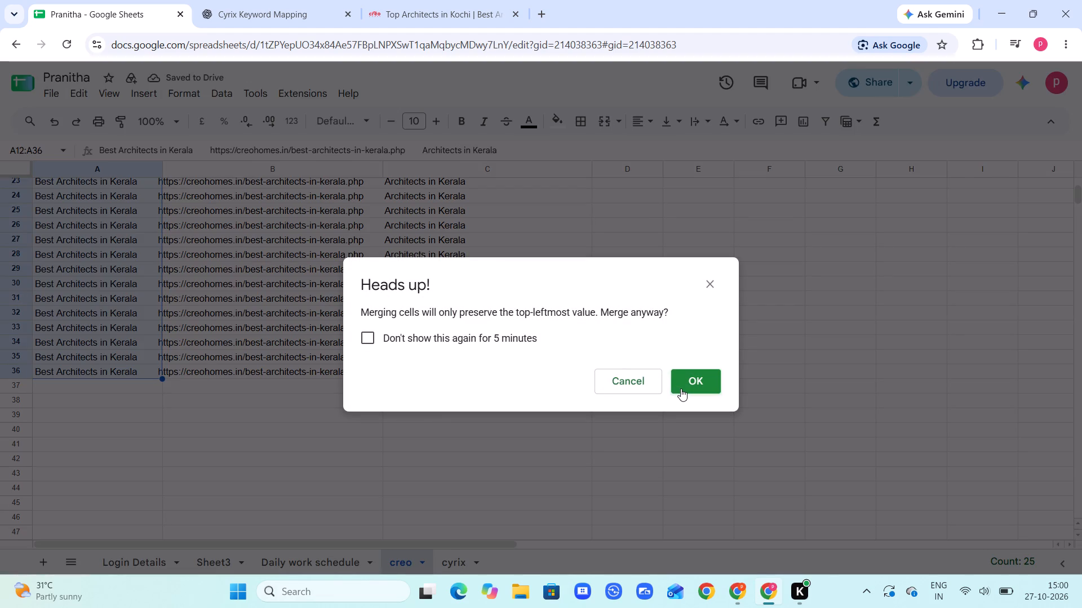
click(681, 388)
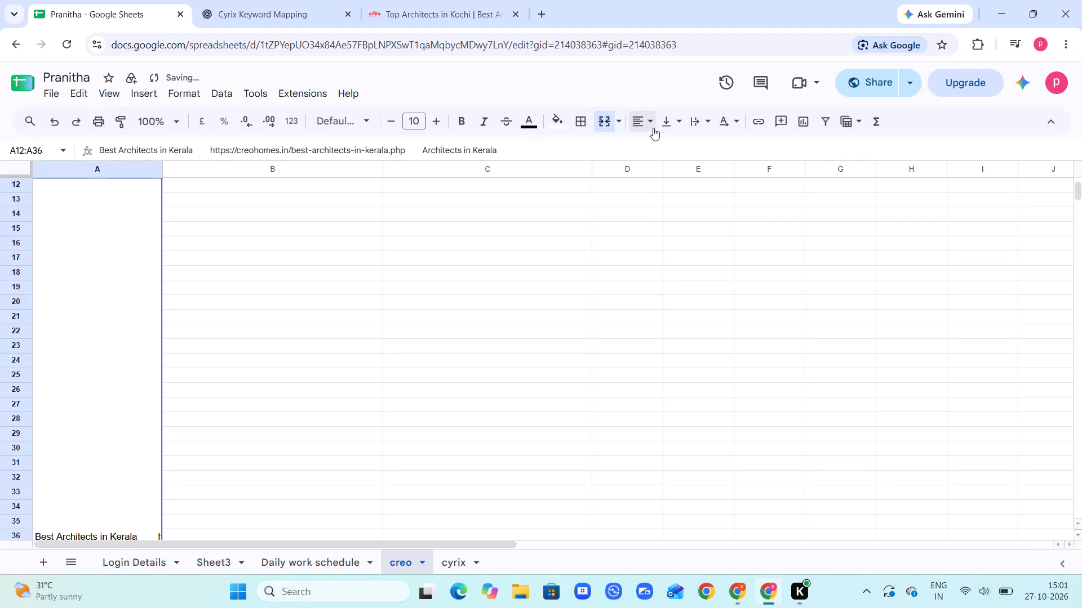
Set the vertical alignment of merged cell A12:A36 to middle.
click(666, 124)
click(690, 142)
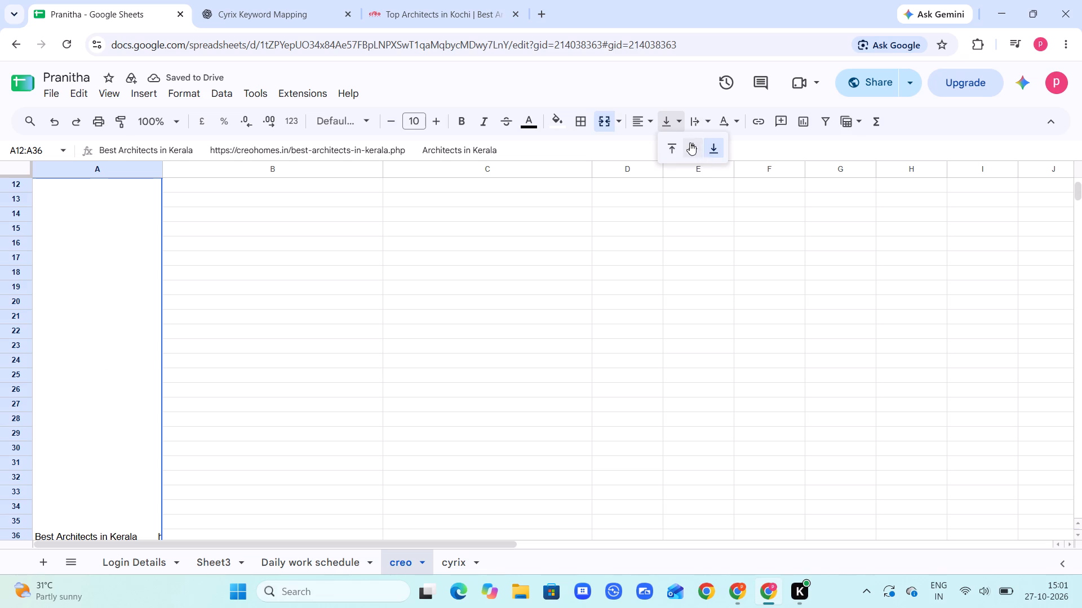
click(420, 369)
scroll(420, 369, up, 5)
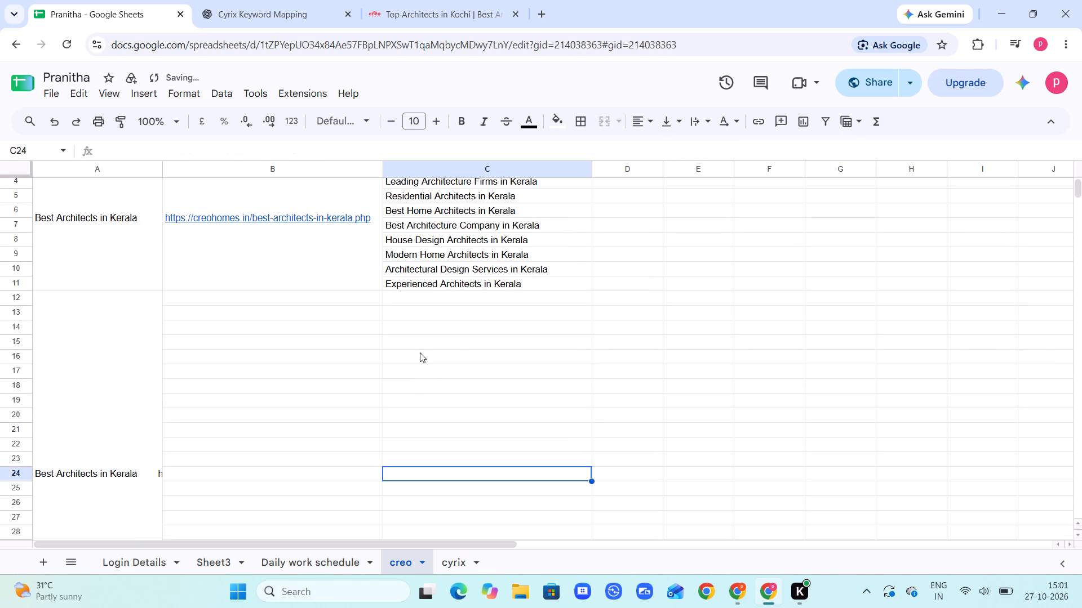
Delete the URL and keyword text from merged cell A12:A36, leaving only Best Architects in Kerala.
scroll(417, 341, down, 1)
click(144, 397)
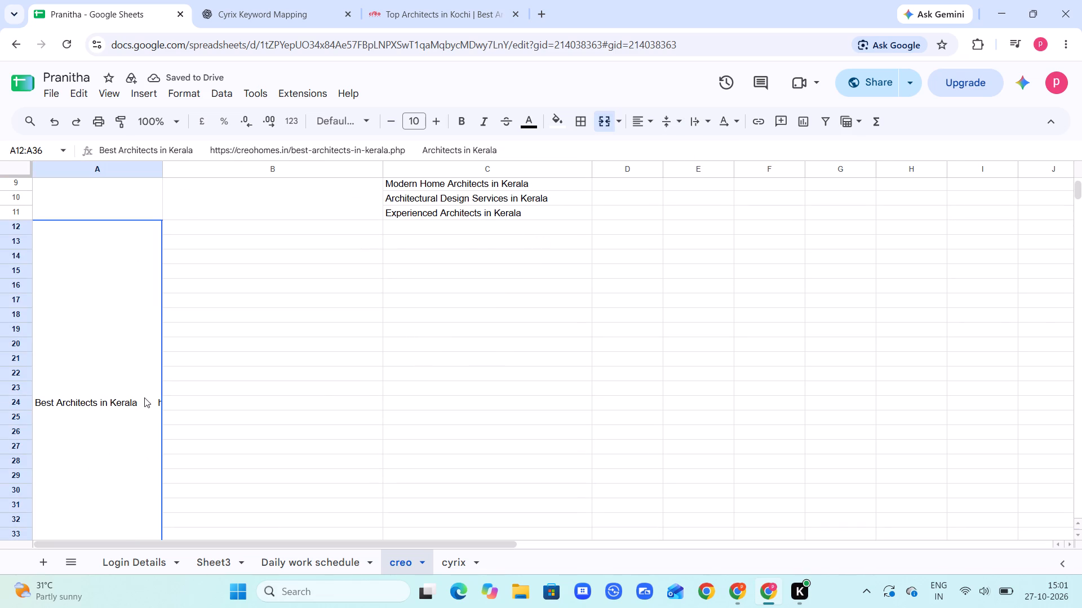
drag(516, 151, 194, 145)
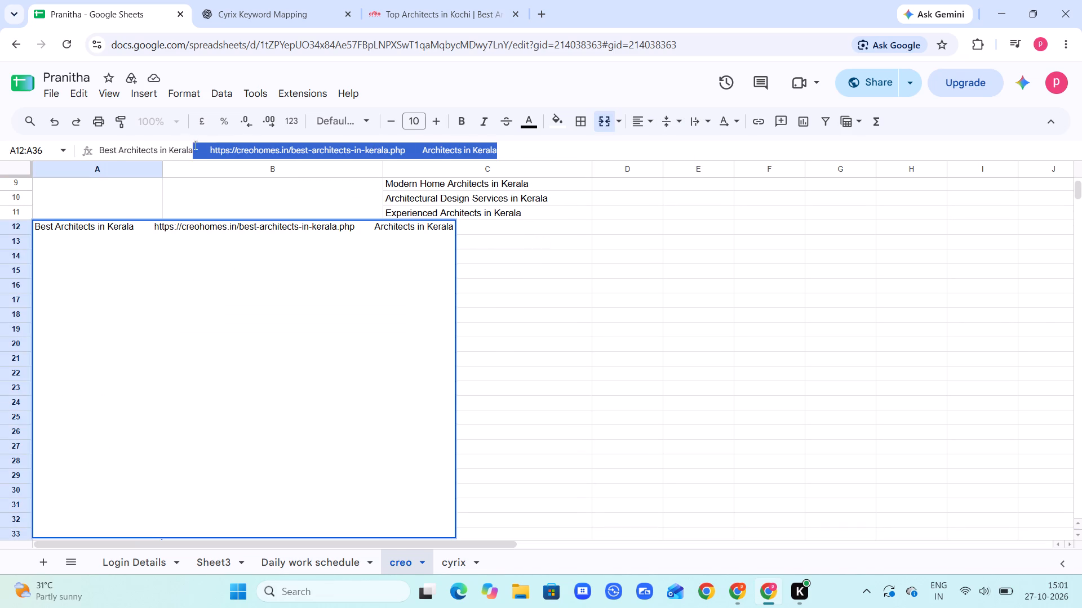
drag(194, 145, 204, 145)
key(BackSpace)
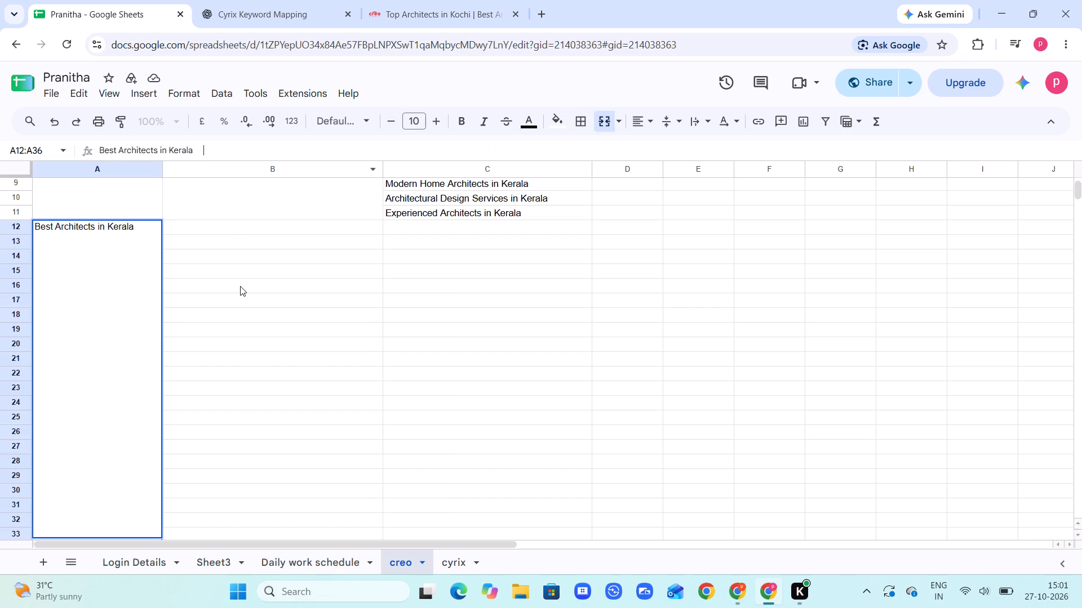
click(240, 286)
scroll(240, 286, up, 5)
scroll(240, 286, down, 1)
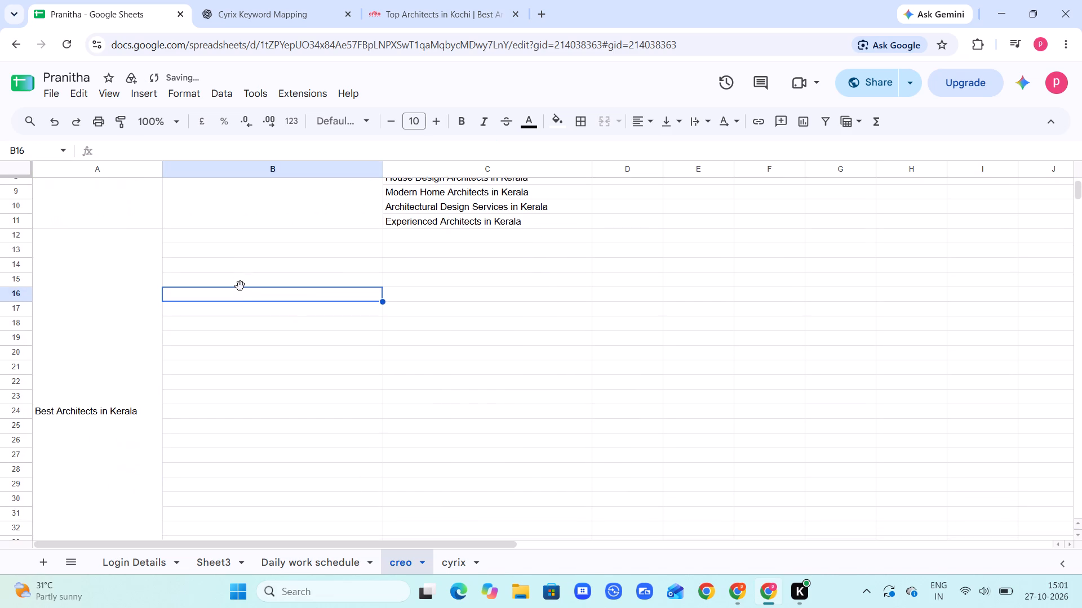
scroll(240, 286, down, 1)
scroll(240, 286, up, 1)
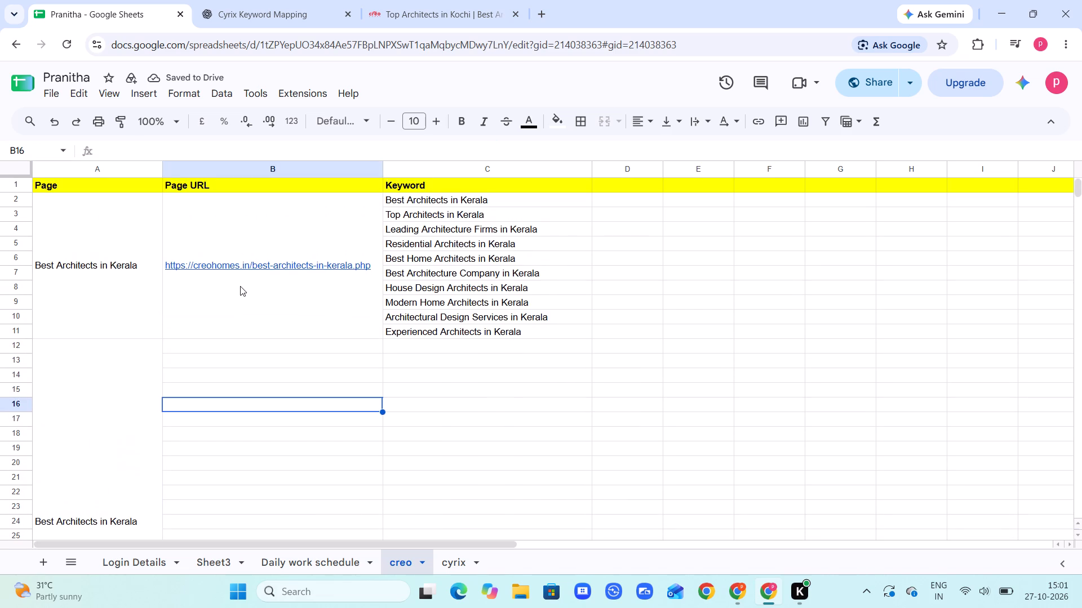
scroll(240, 286, down, 1)
click(288, 239)
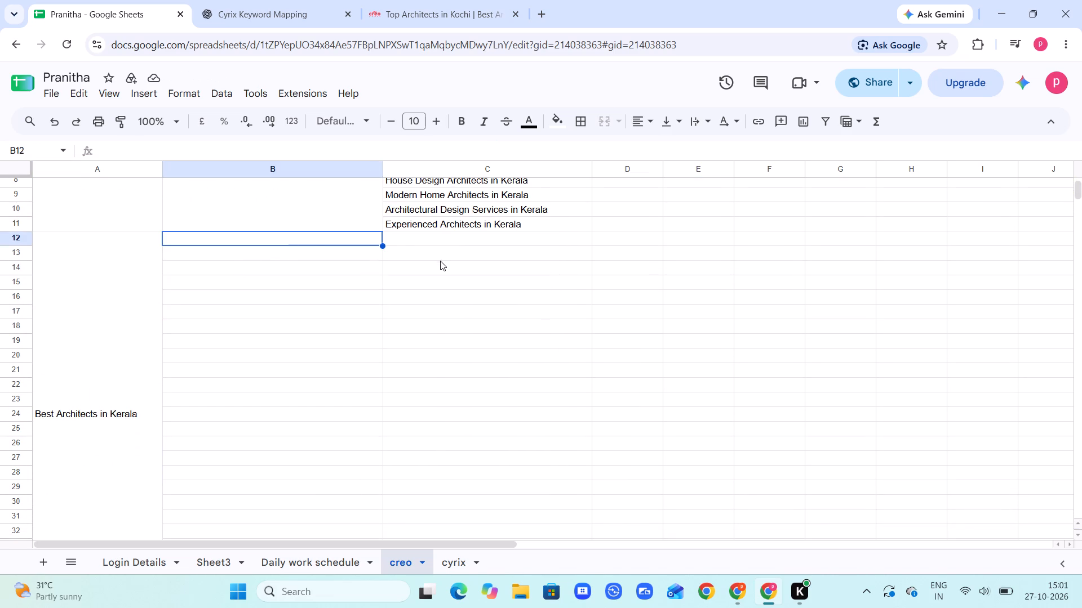
click(380, 248)
drag(382, 244, 363, 426)
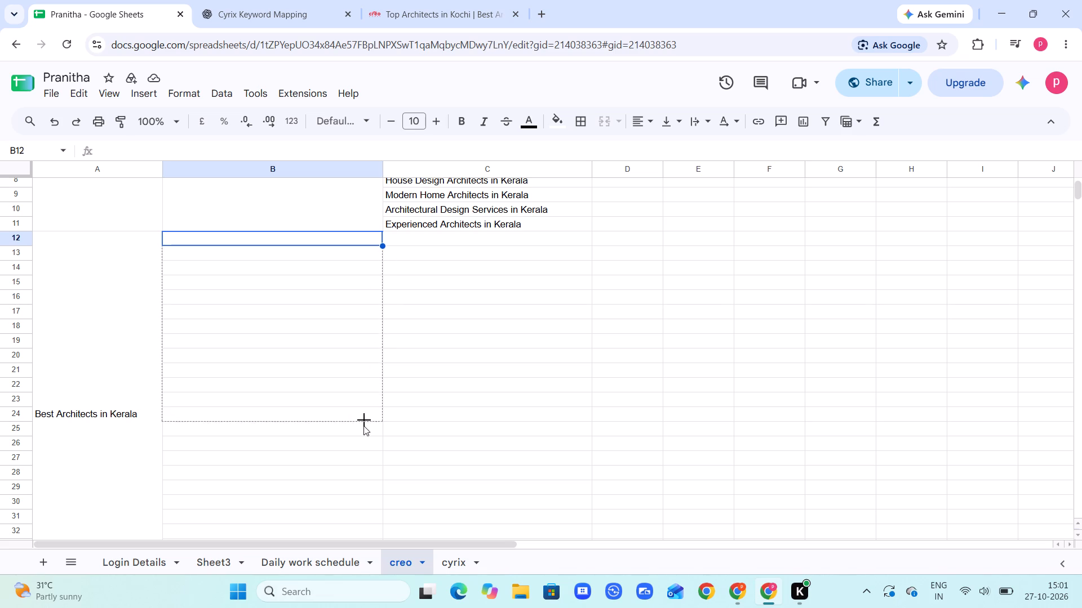
drag(363, 426, 357, 293)
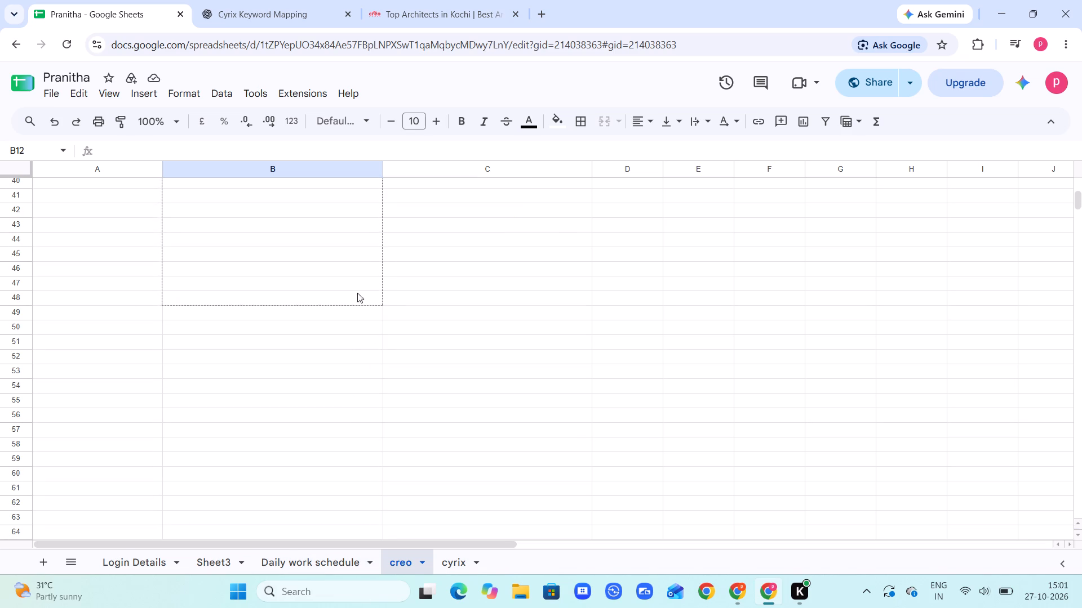
drag(357, 293, 367, 163)
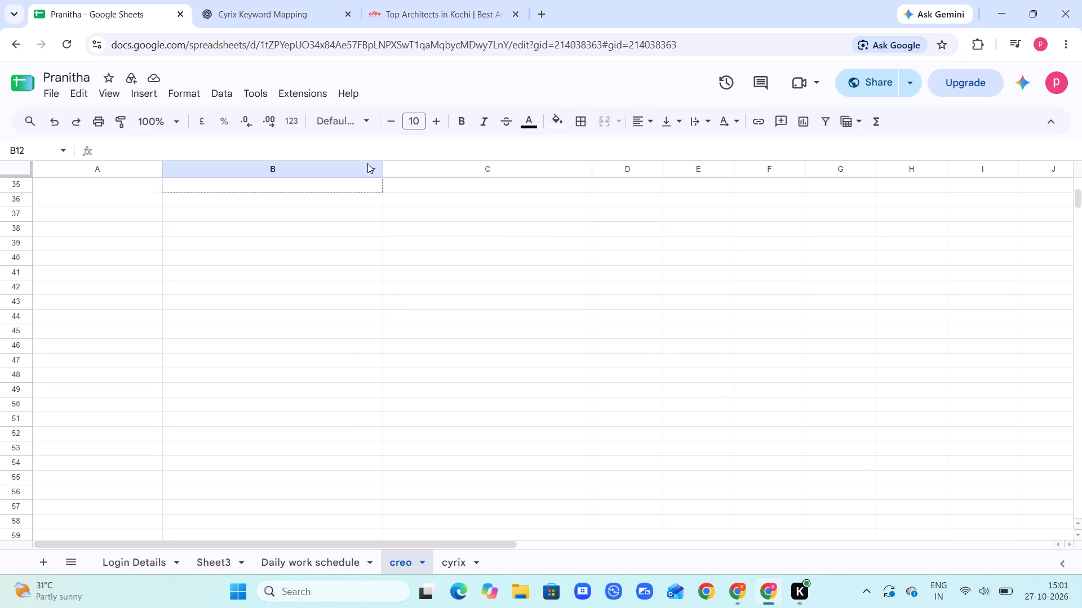
drag(367, 163, 321, 527)
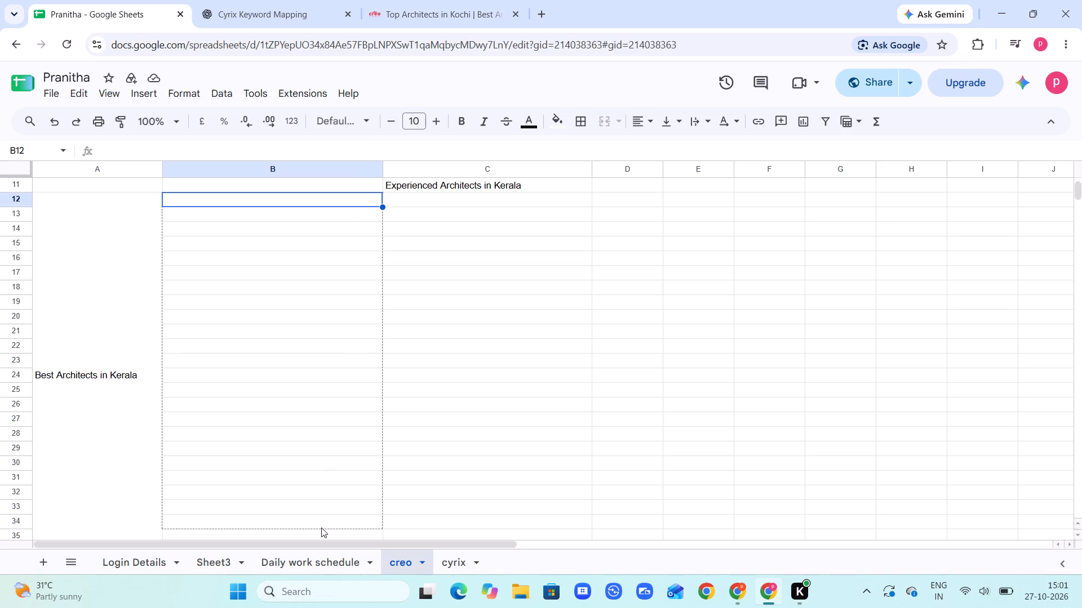
drag(321, 527, 322, 544)
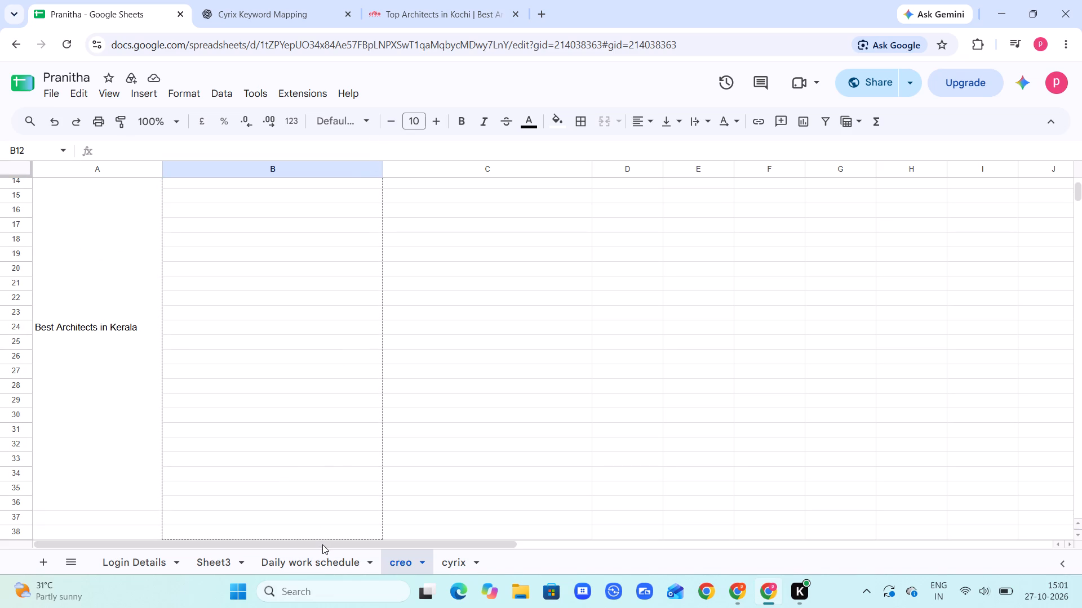
drag(322, 544, 323, 502)
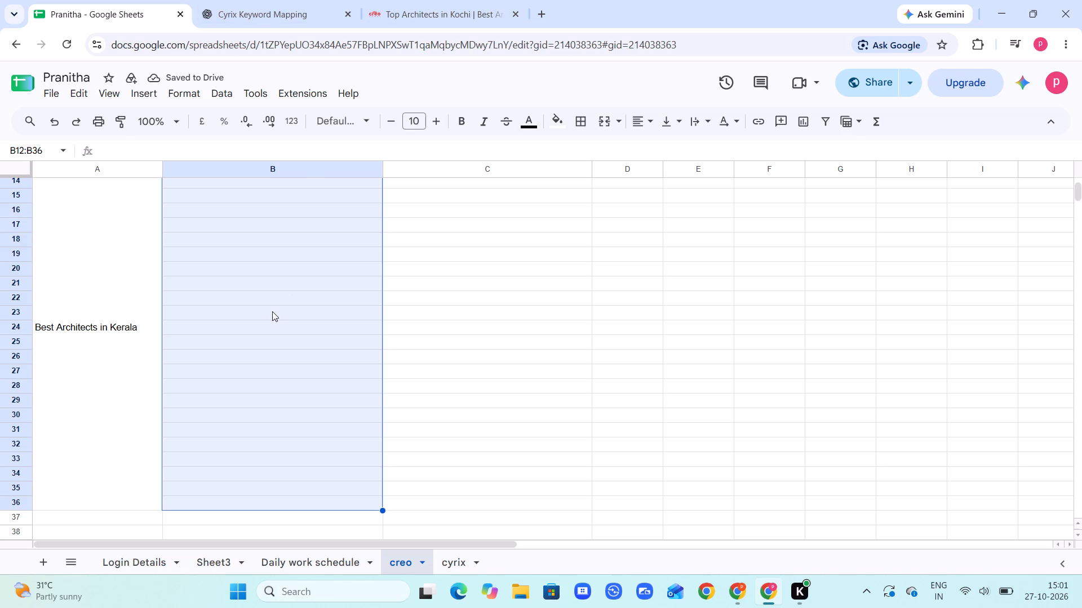
key(super+v)
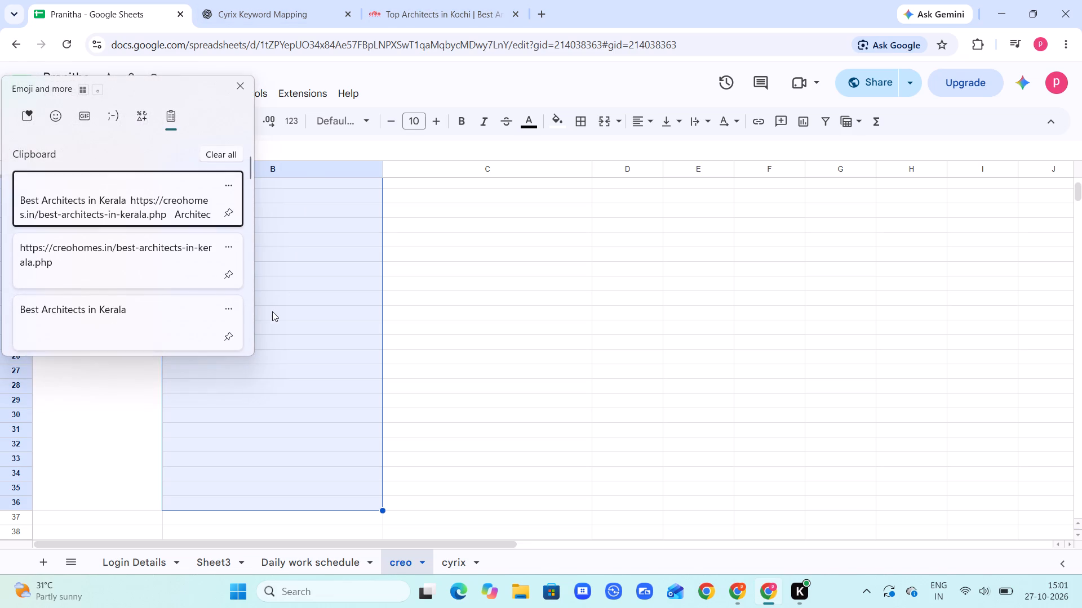
click(131, 272)
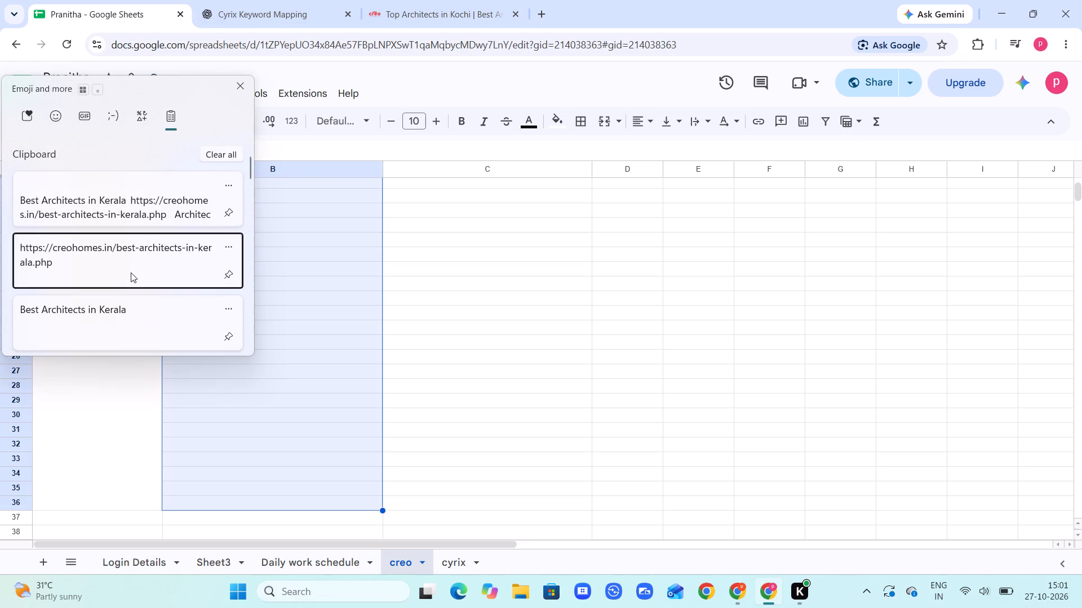
key(ctrl+v)
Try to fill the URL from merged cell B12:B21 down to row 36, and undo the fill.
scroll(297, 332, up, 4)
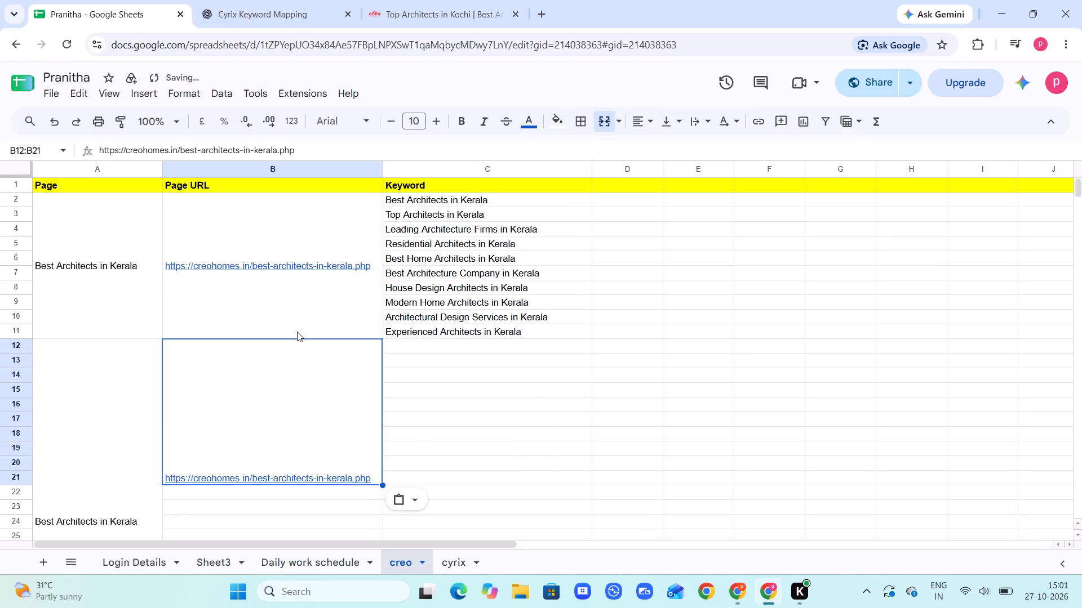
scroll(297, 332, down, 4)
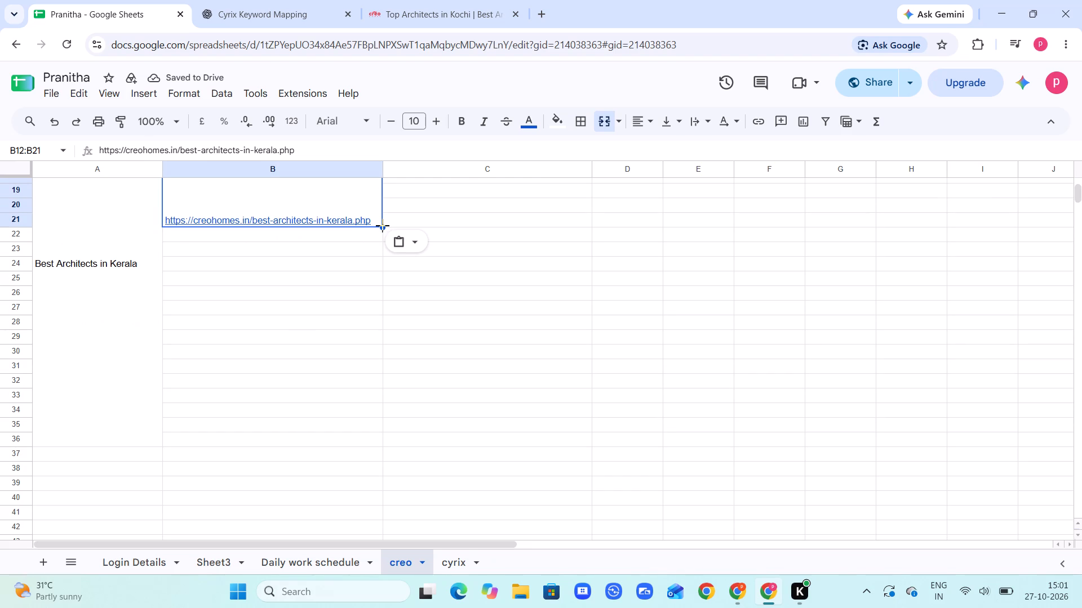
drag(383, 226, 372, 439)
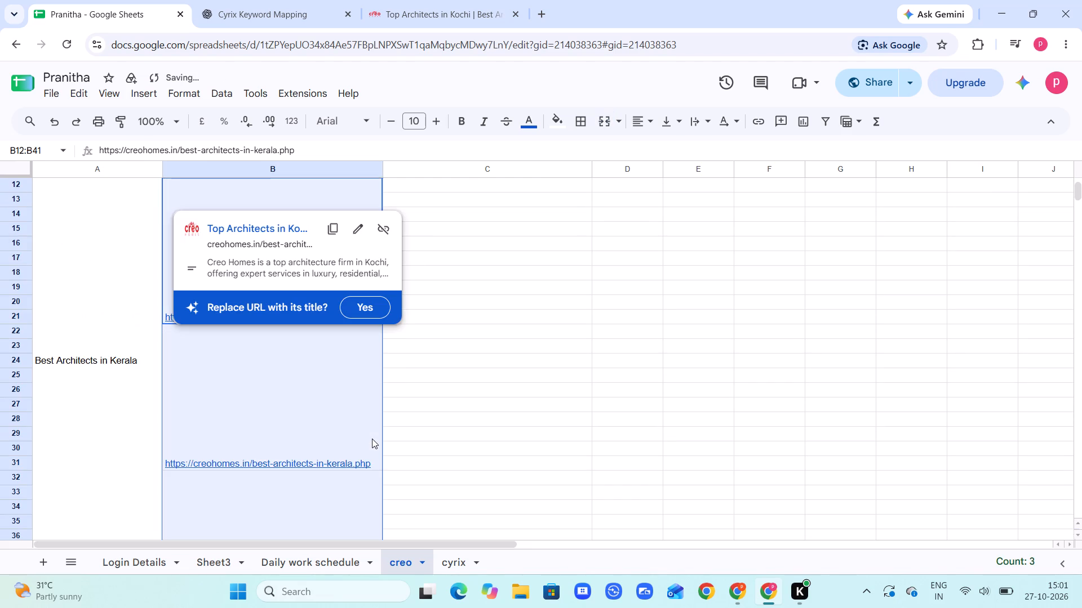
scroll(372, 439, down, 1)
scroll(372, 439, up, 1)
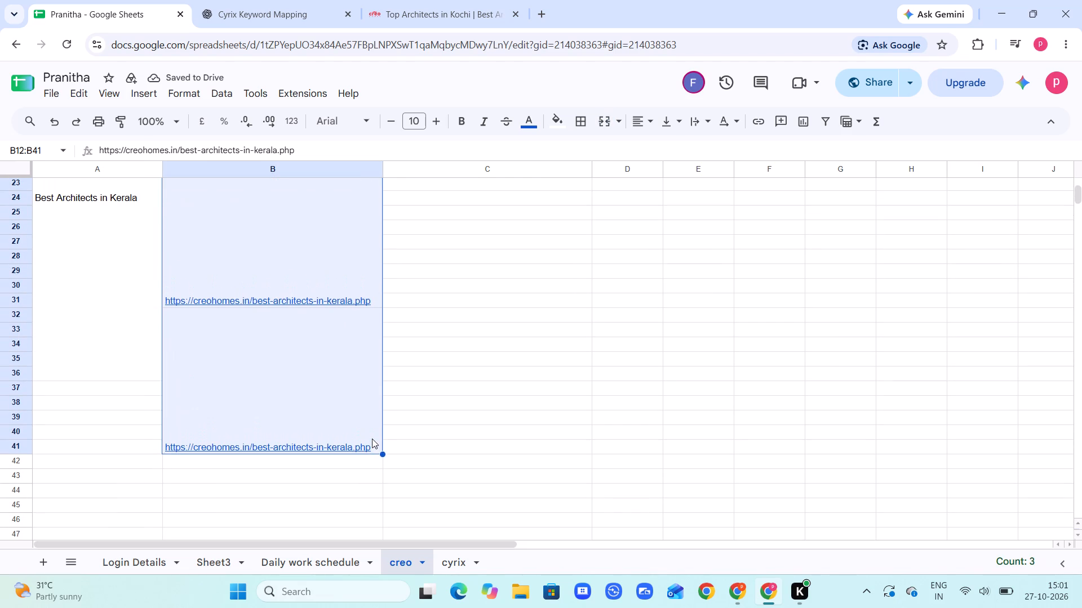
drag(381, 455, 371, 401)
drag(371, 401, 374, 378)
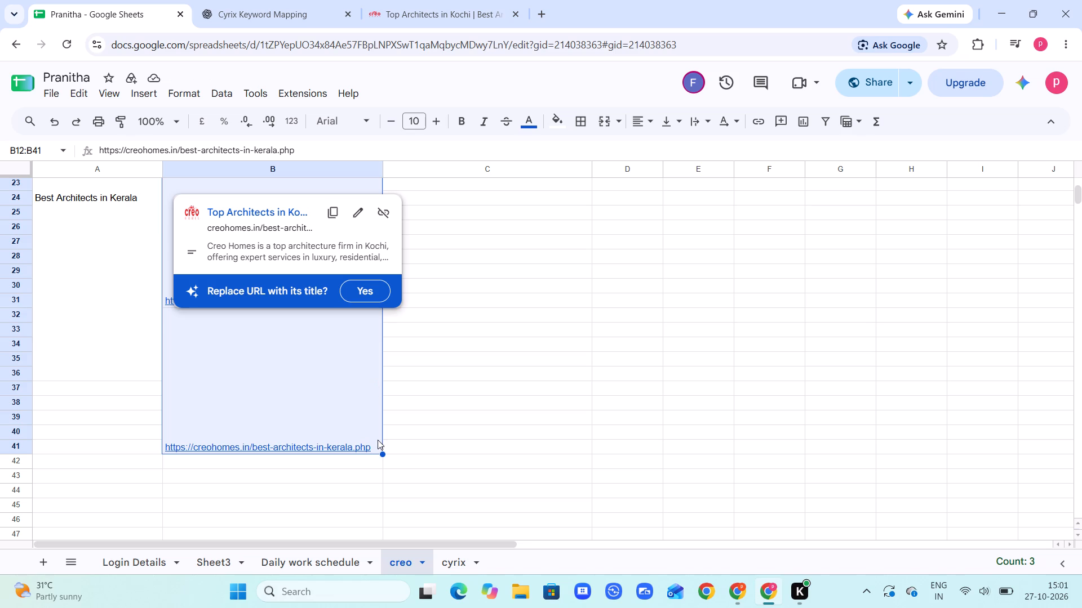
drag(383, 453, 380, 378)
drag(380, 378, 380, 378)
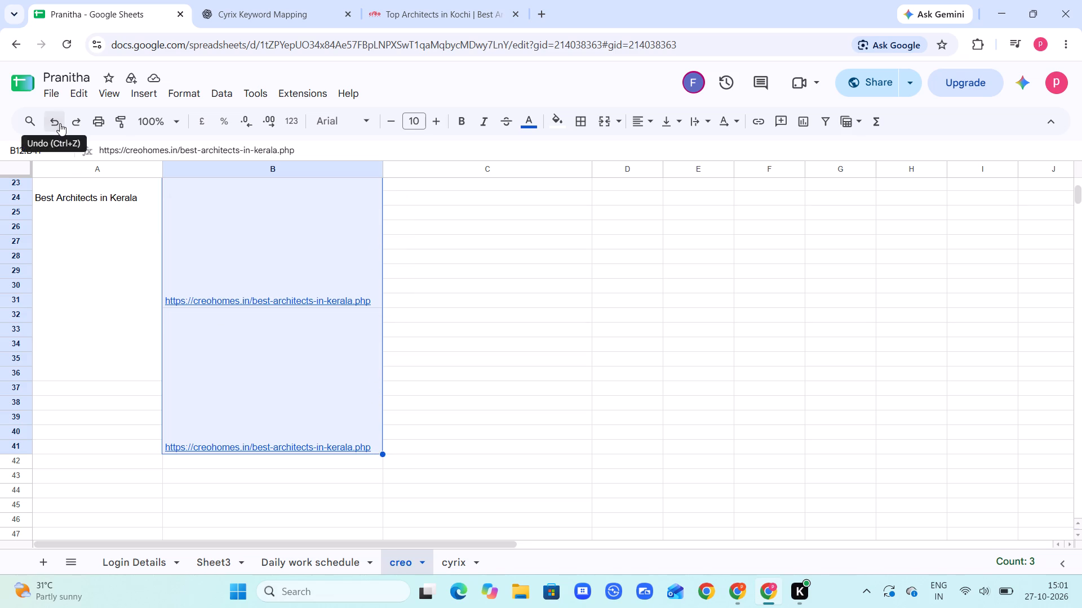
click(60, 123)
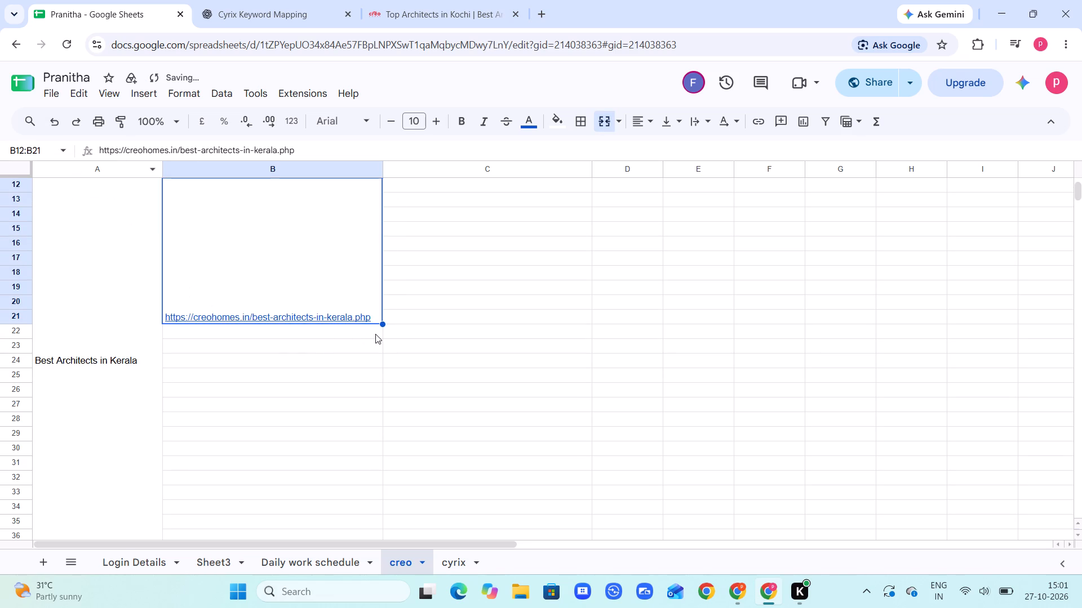
Fill the page URL from merged cell B12:B21 down column B through row 41.
scroll(375, 334, left, 2)
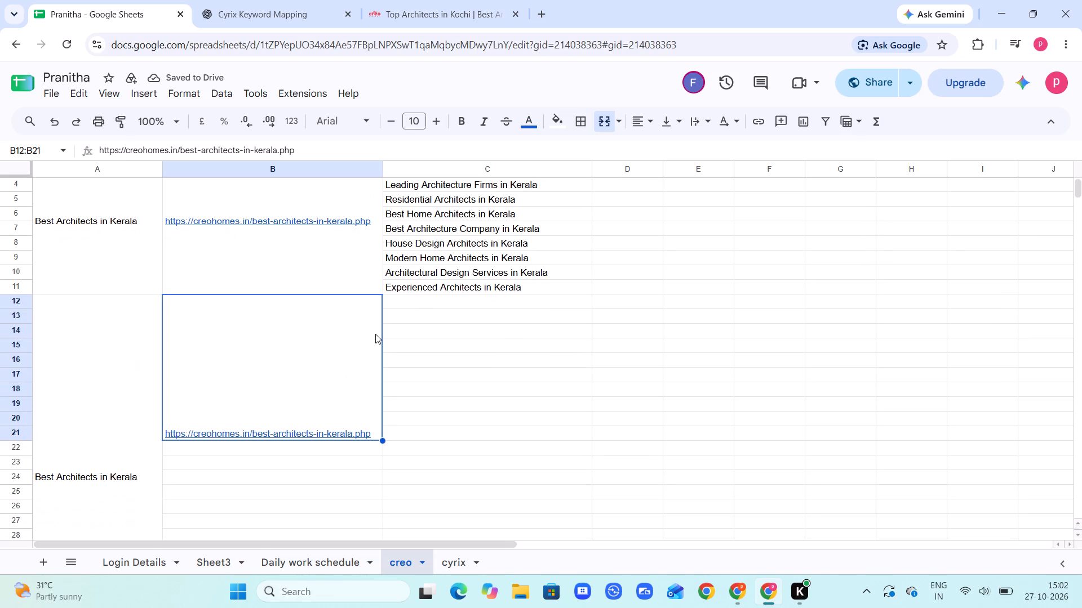
scroll(190, 433, down, 1)
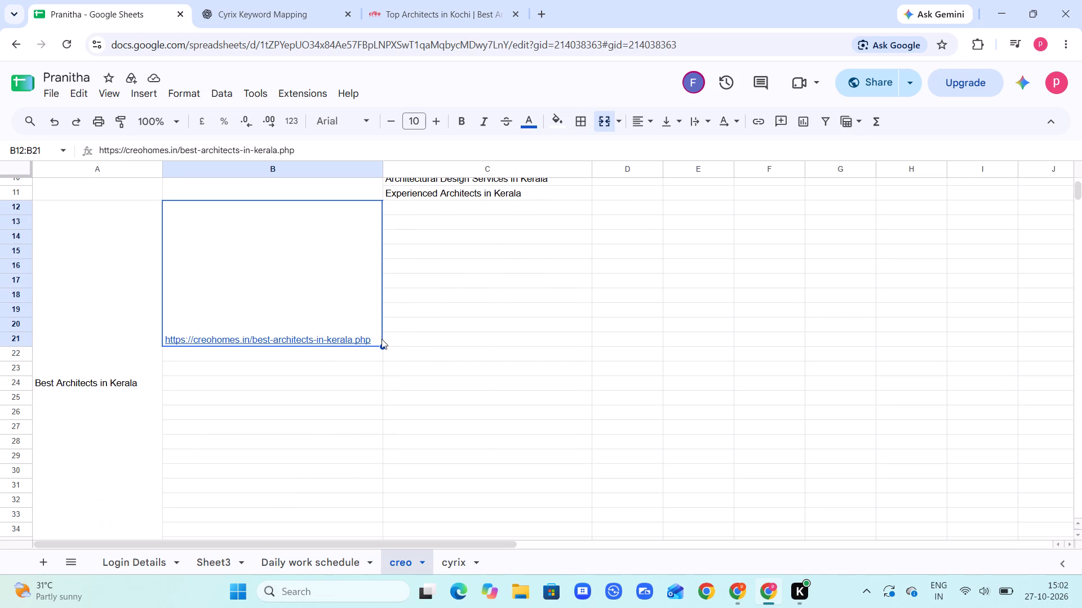
drag(382, 345, 366, 470)
drag(366, 470, 371, 373)
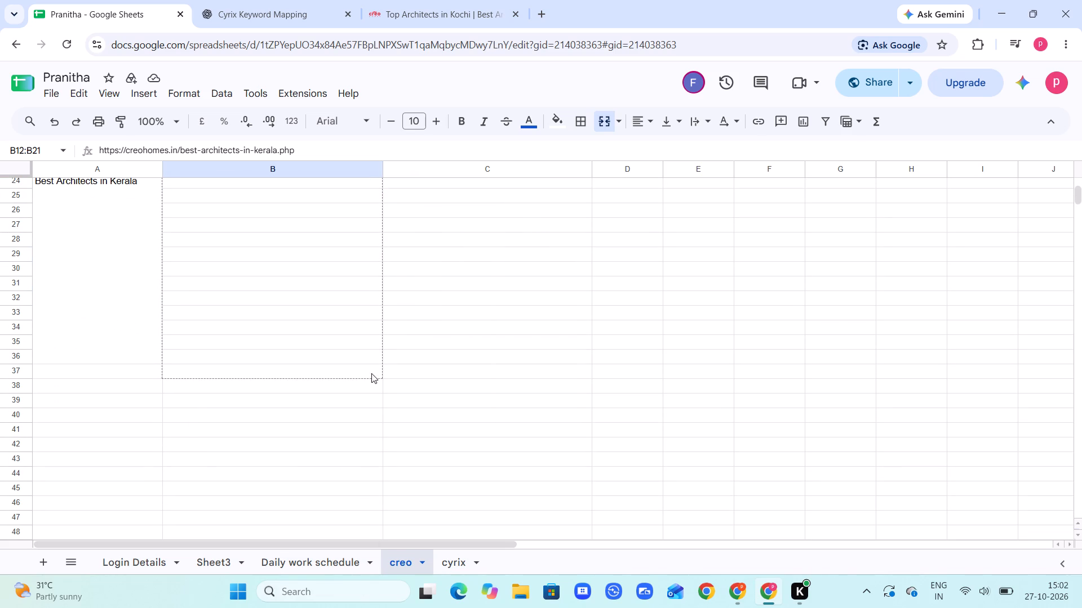
drag(371, 373, 373, 357)
scroll(373, 357, down, 1)
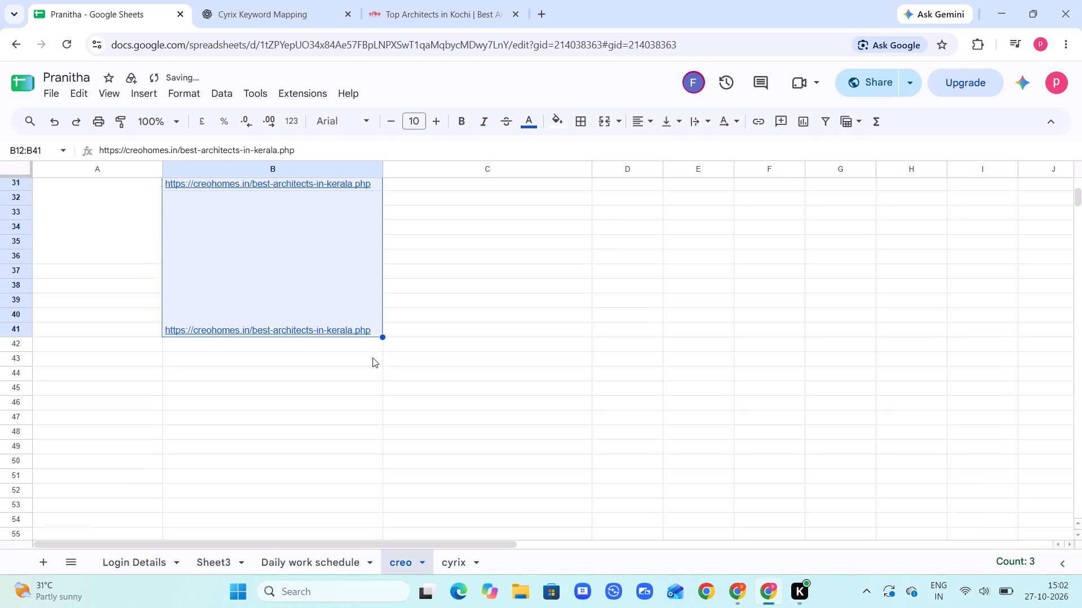
scroll(373, 357, down, 2)
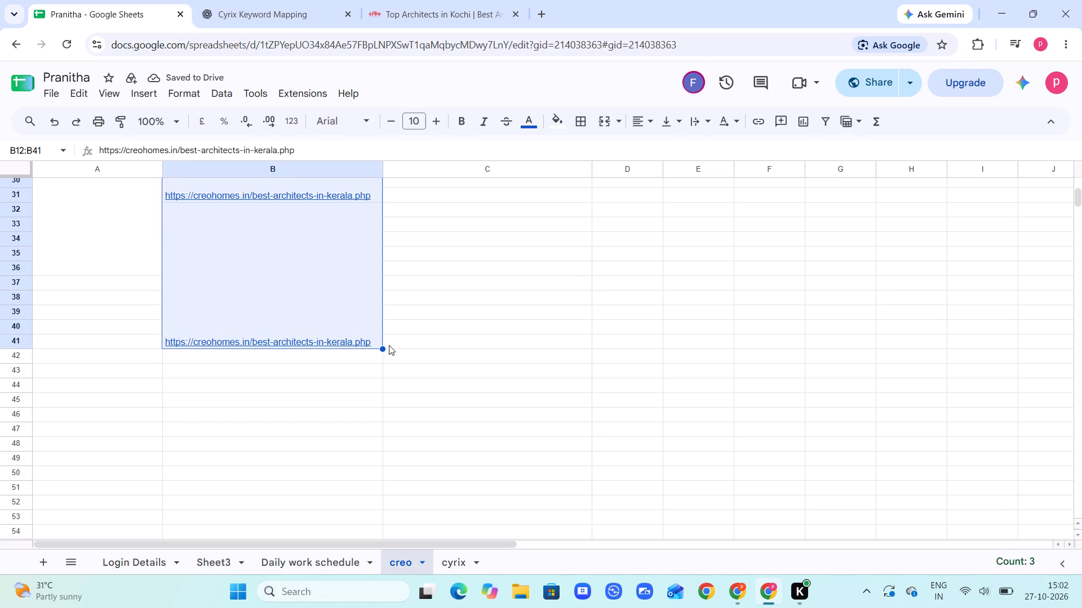
Clear the extra page URL from merged cell B32:B41.
drag(383, 347, 375, 272)
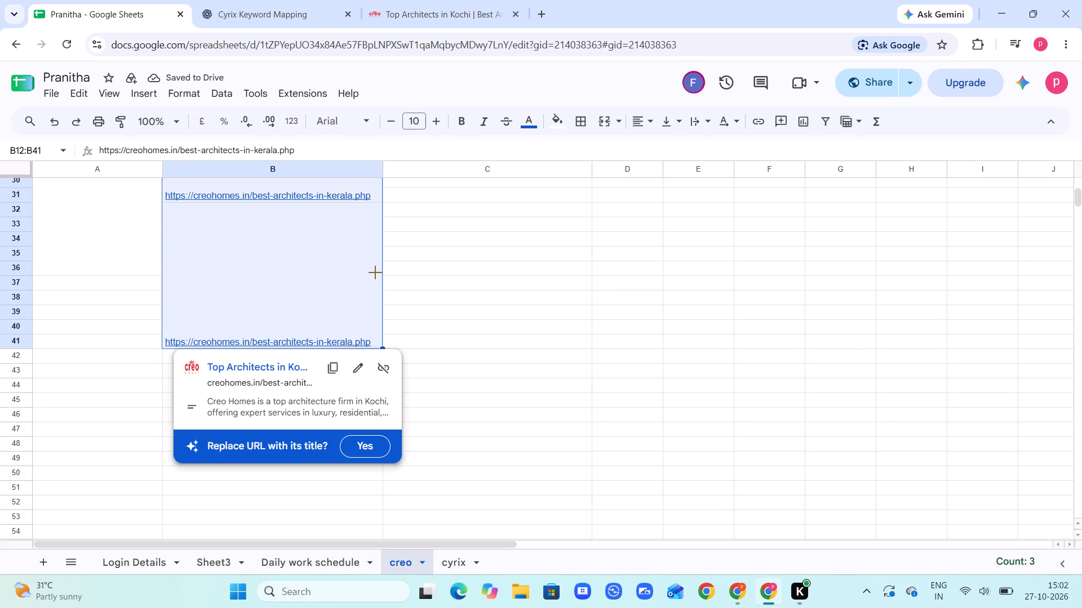
drag(375, 272, 376, 276)
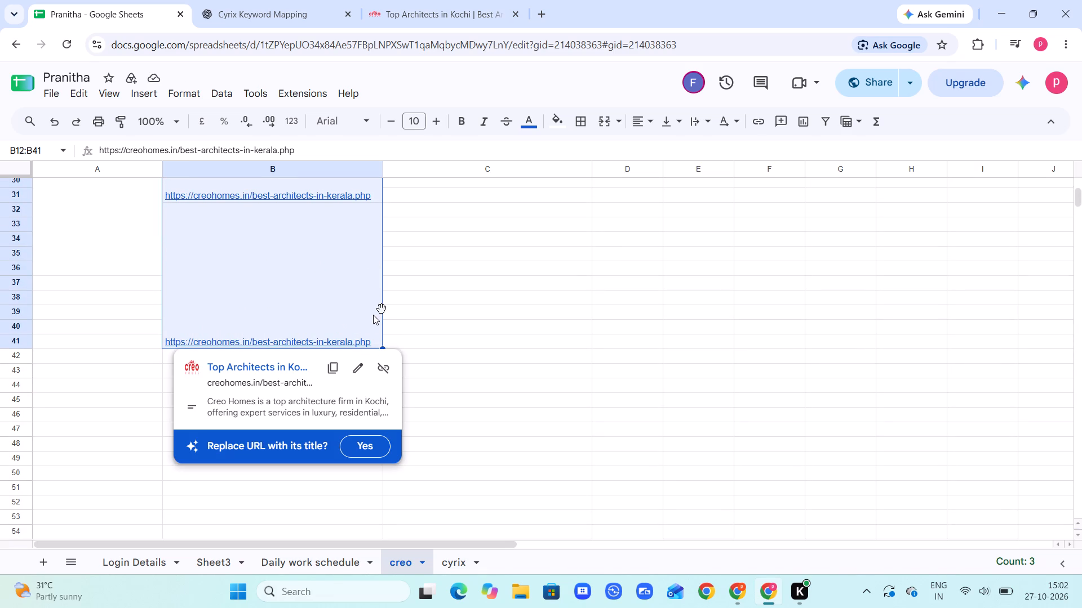
click(371, 319)
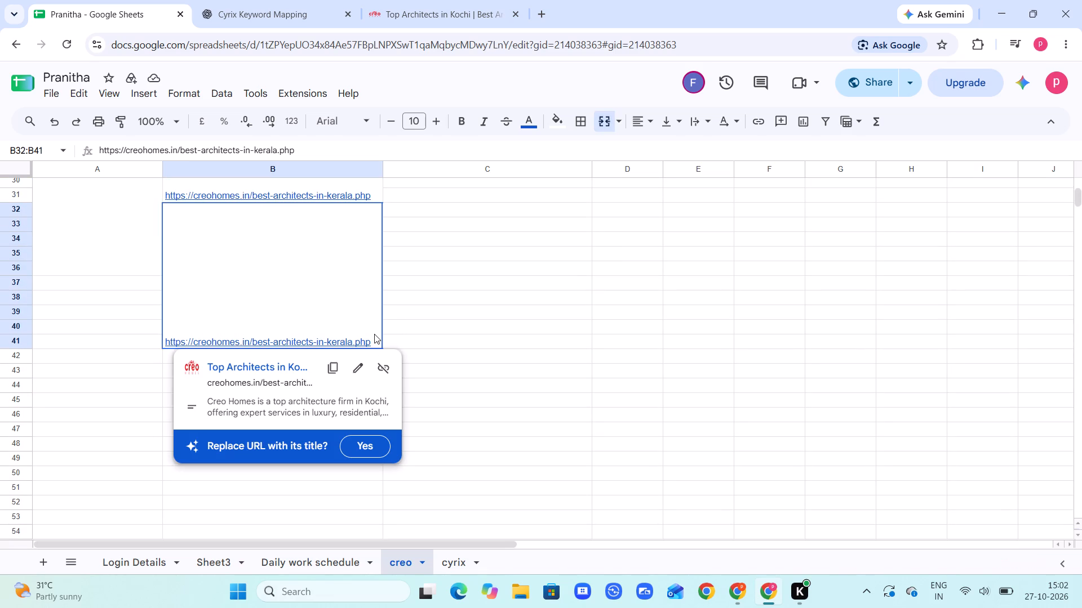
key(BackSpace)
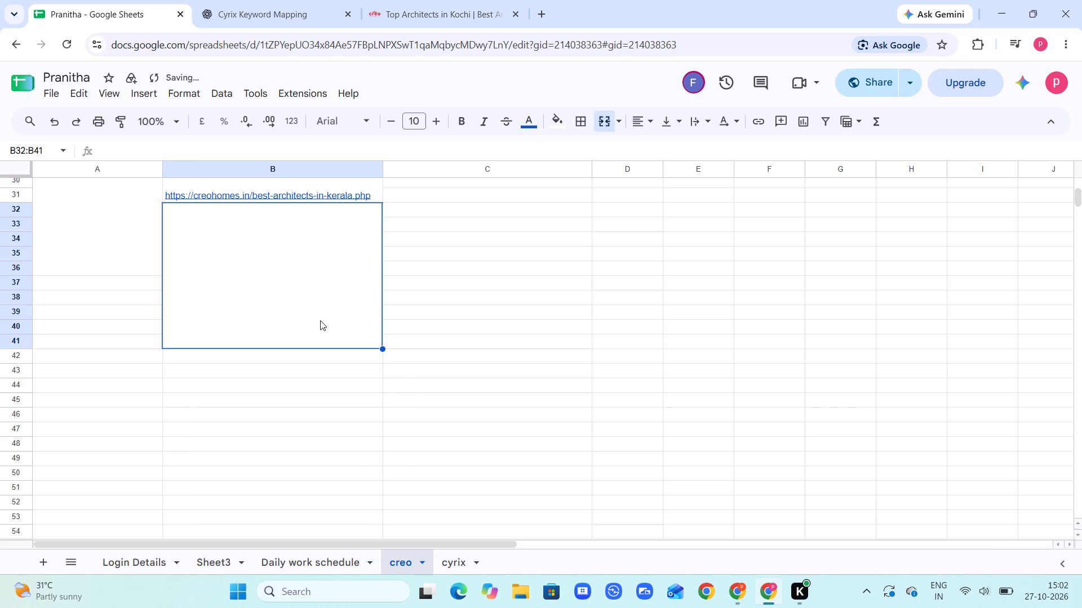
key(BackSpace)
key(BackSpace)
click(398, 306)
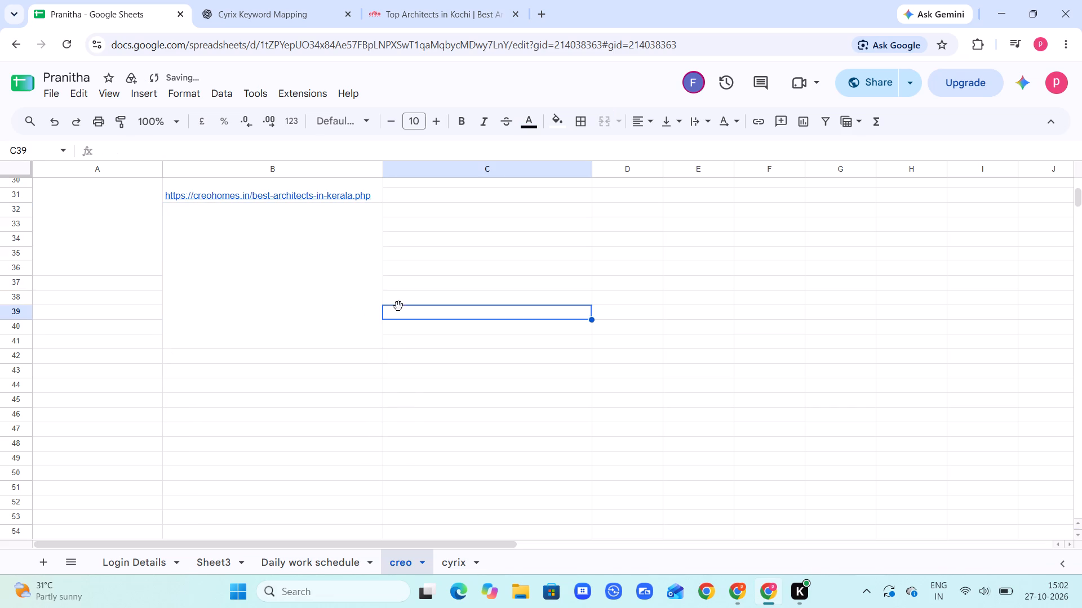
Undo the clearing of merged cell B32:B41 and the URL fill down column B below row 21.
scroll(398, 306, up, 3)
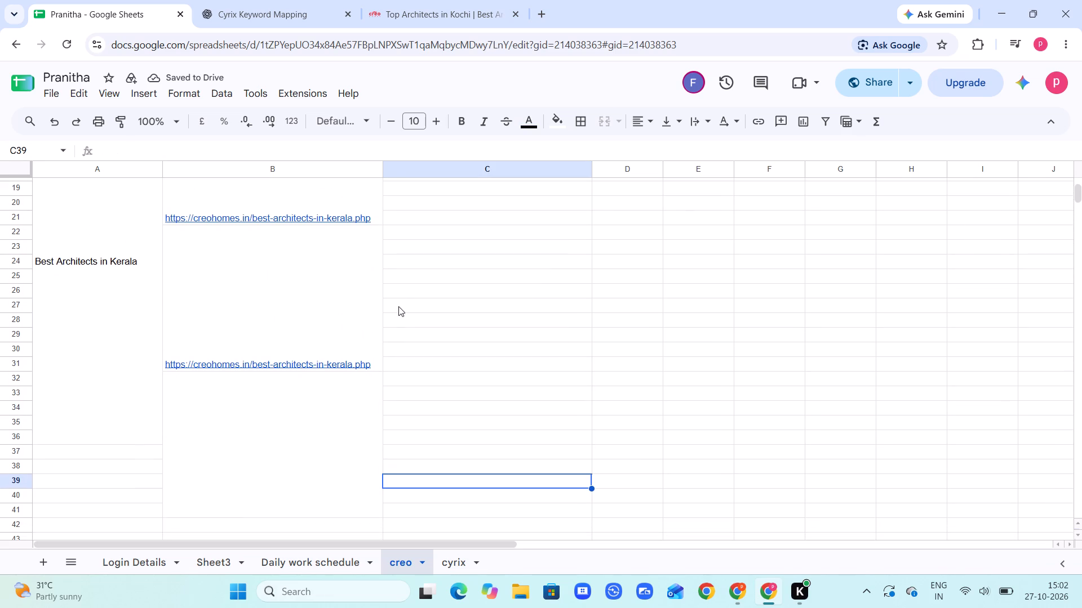
click(54, 111)
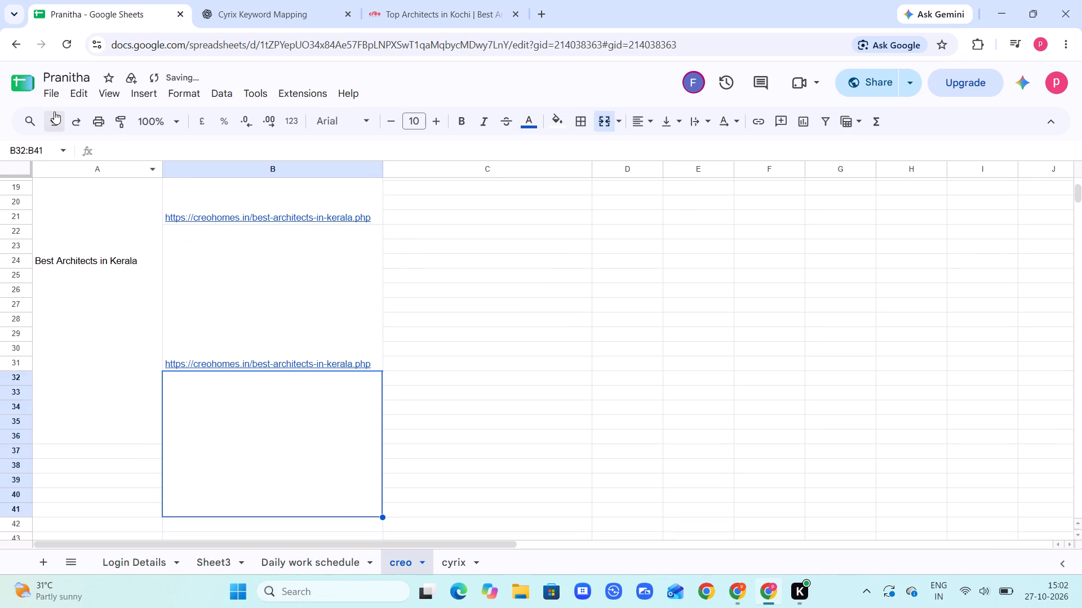
click(54, 111)
click(54, 111)
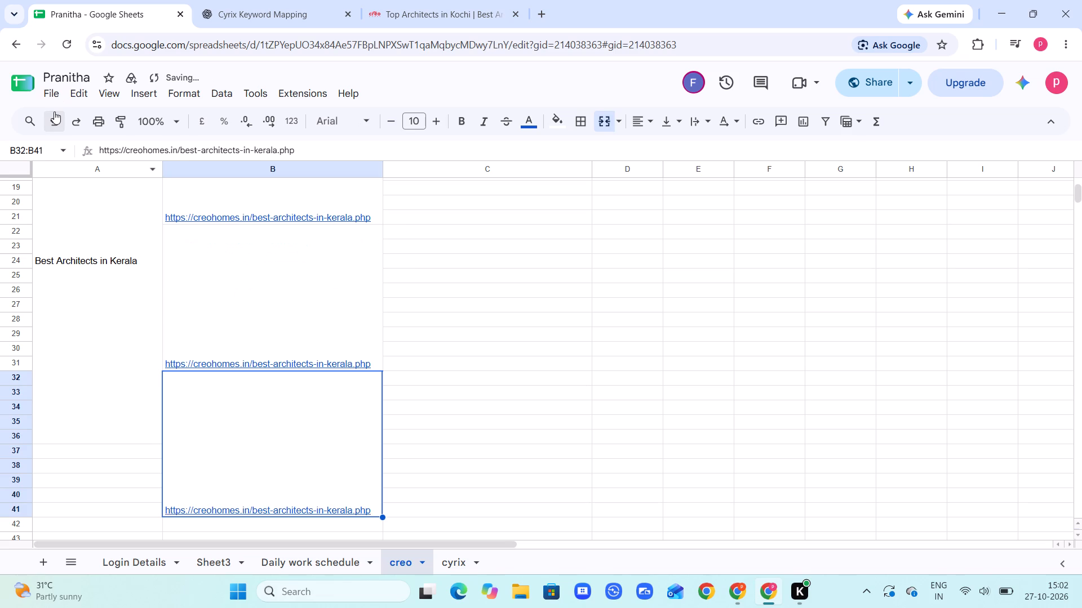
click(54, 111)
Merge B12:B36 into a single cell holding the page URL, alongside the second Best Architects in Kerala page cell.
scroll(205, 406, down, 1)
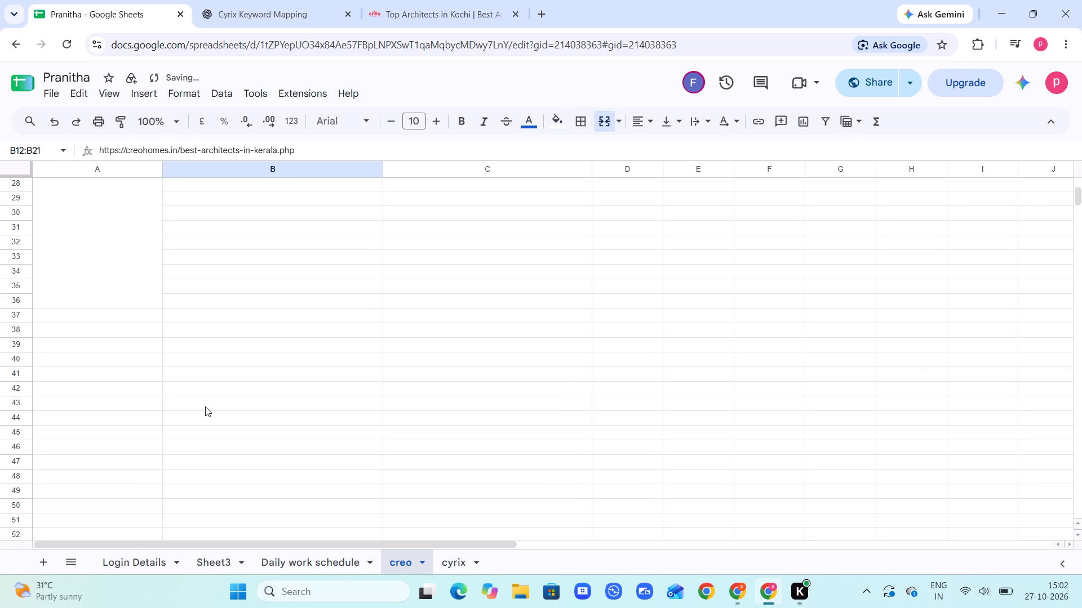
scroll(205, 406, down, 1)
click(195, 380)
drag(195, 380, 199, 355)
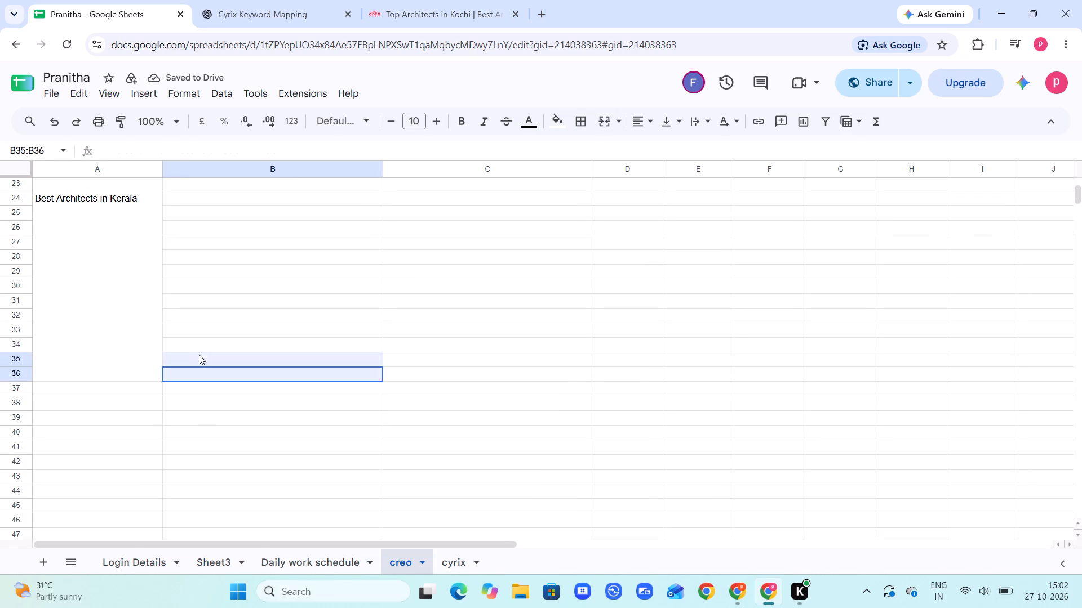
drag(199, 355, 214, 200)
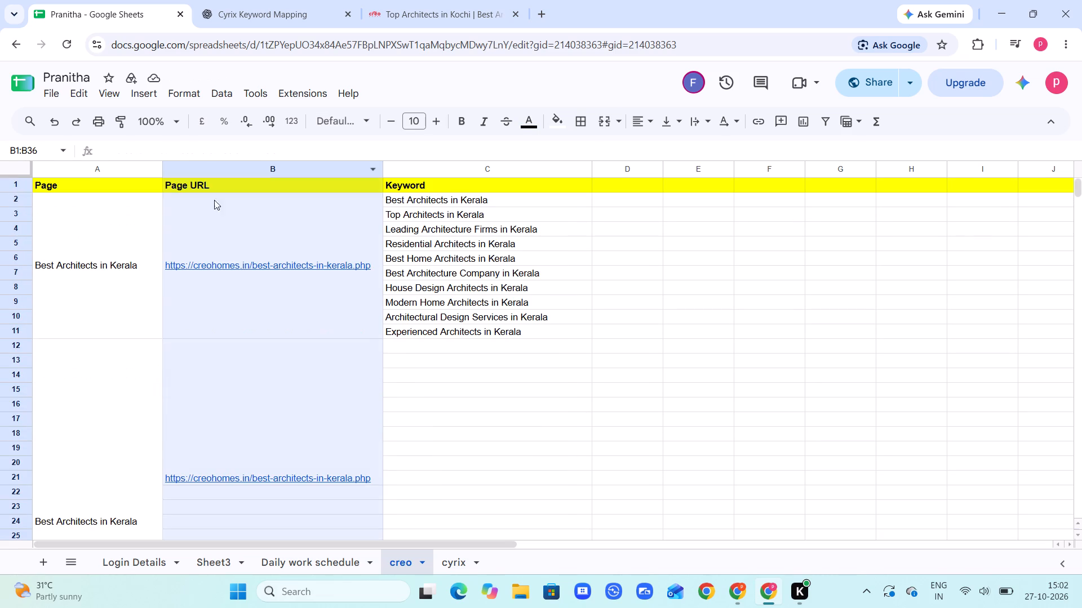
drag(214, 200, 233, 485)
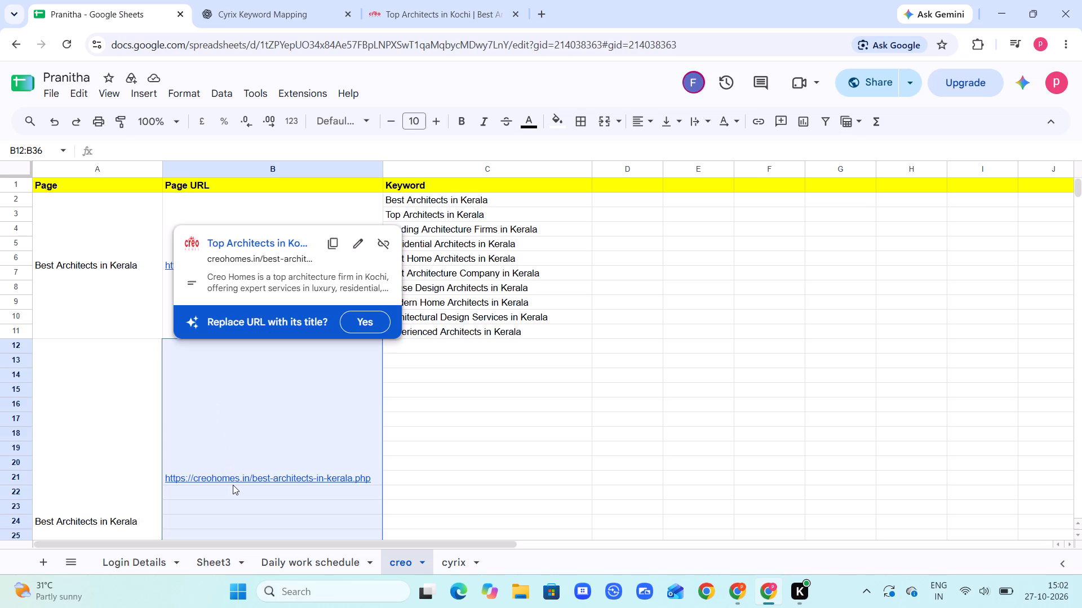
scroll(233, 485, down, 1)
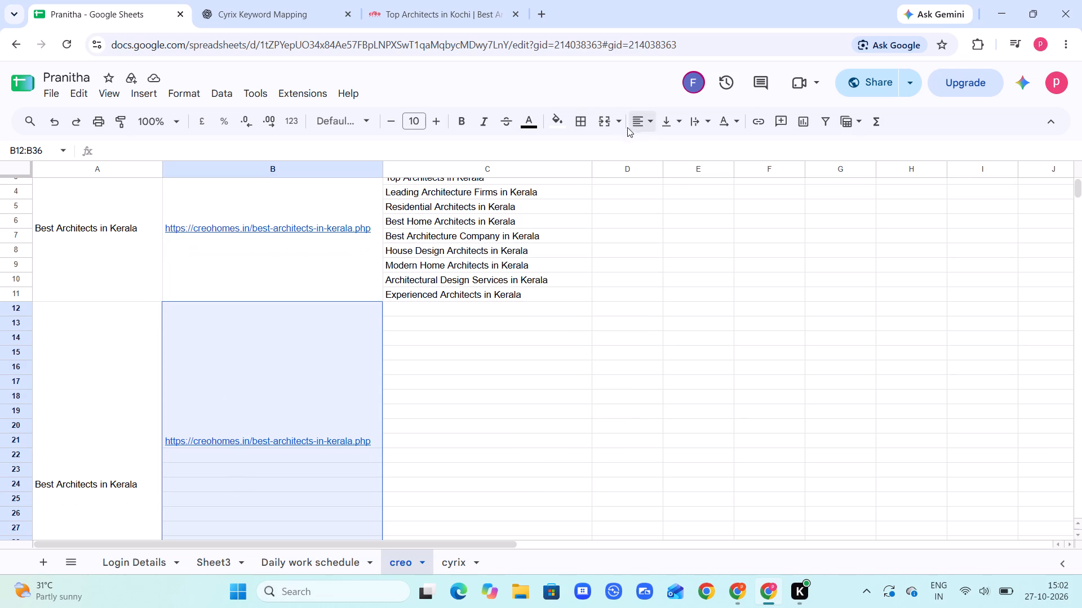
click(606, 119)
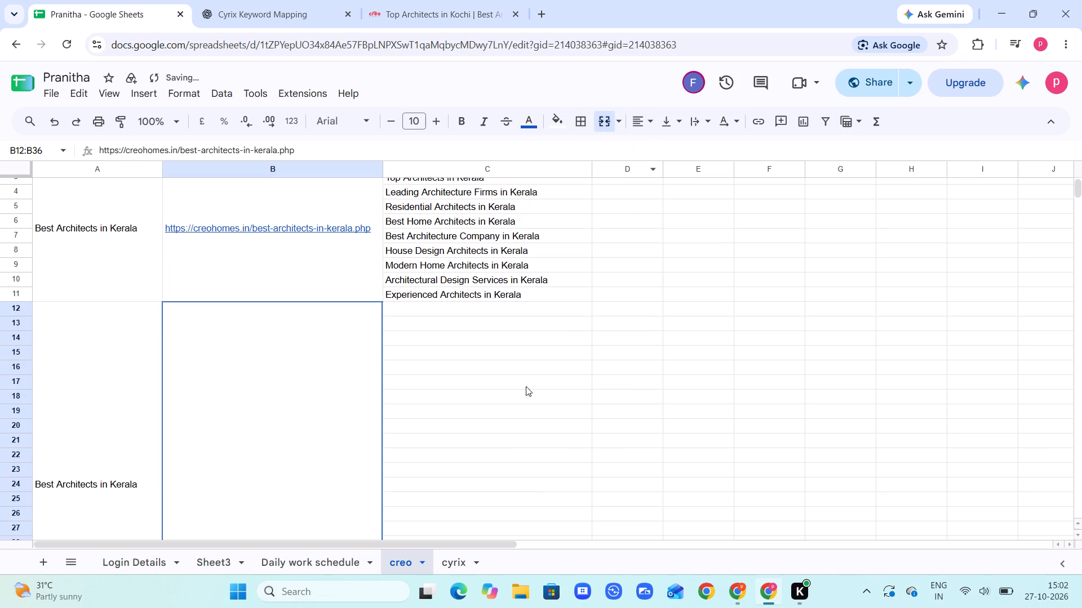
Align the page URL vertically to the middle of merged cell B12:B36.
scroll(507, 379, down, 2)
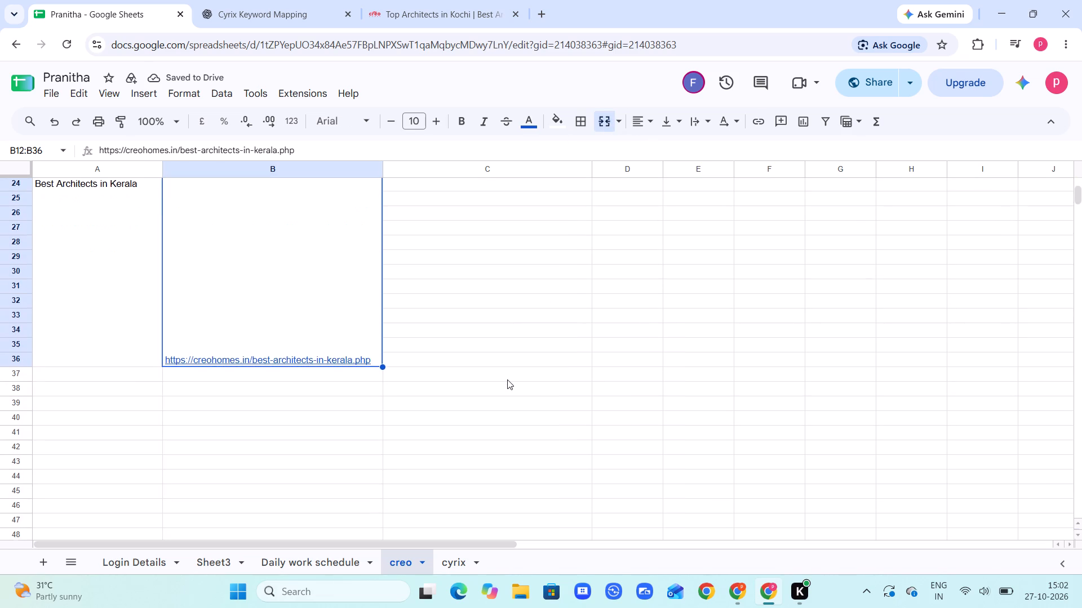
scroll(507, 379, down, 1)
click(660, 121)
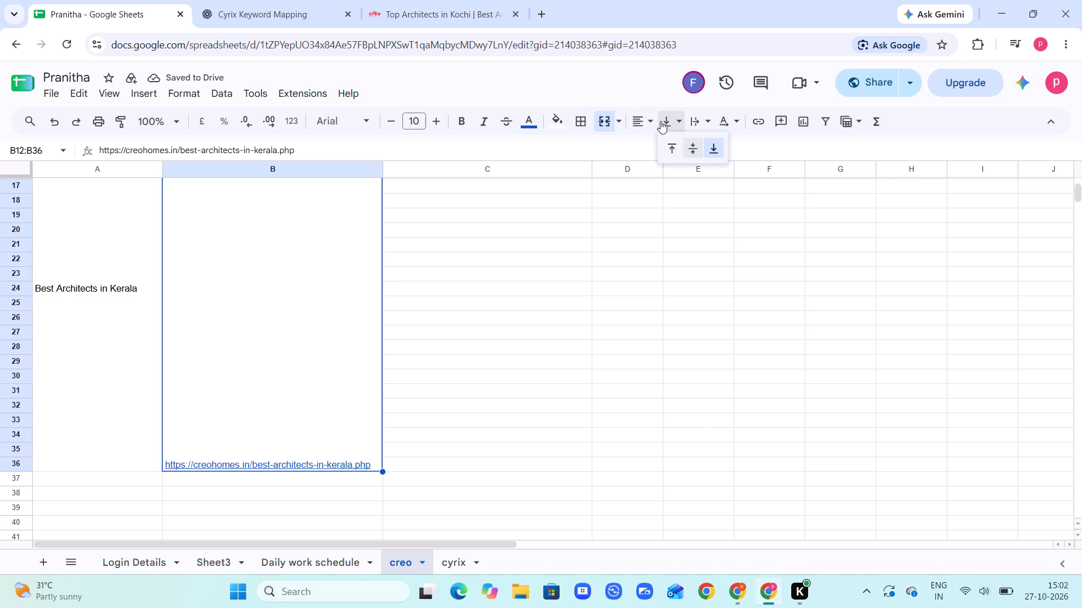
click(688, 143)
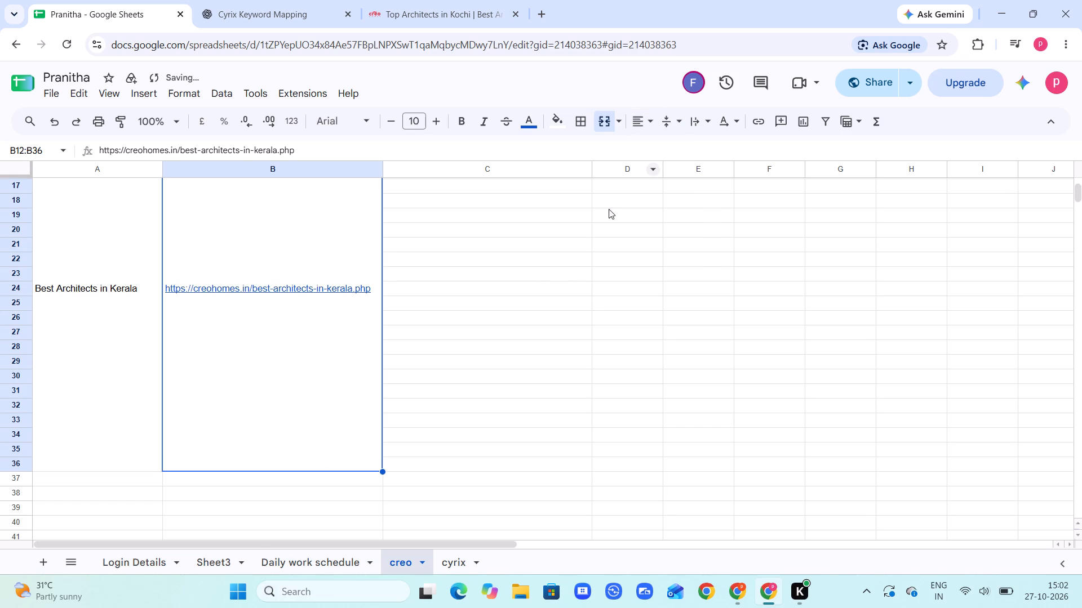
click(518, 304)
scroll(518, 304, up, 4)
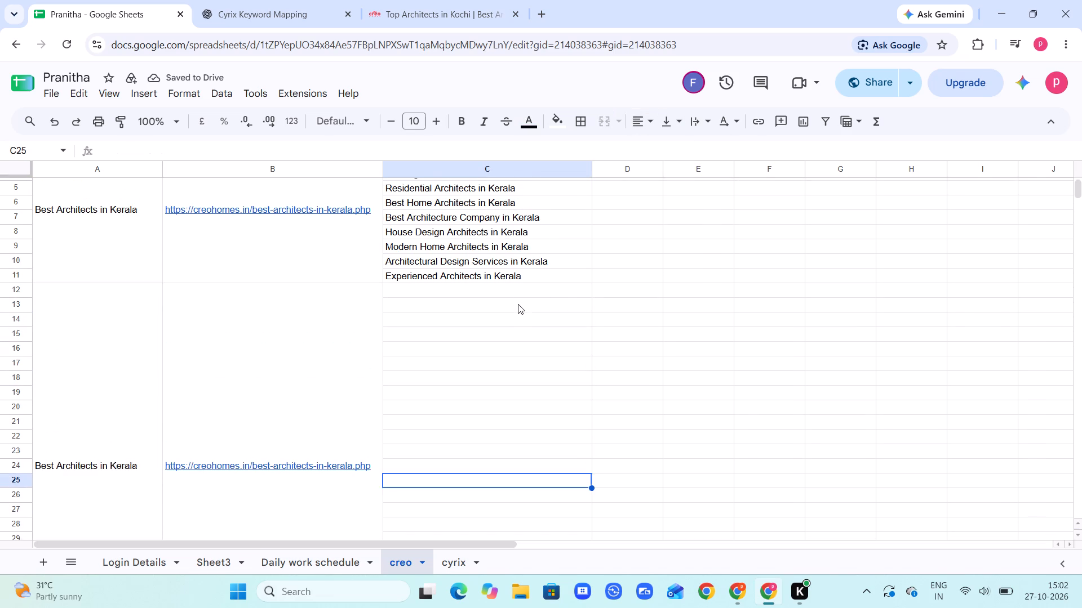
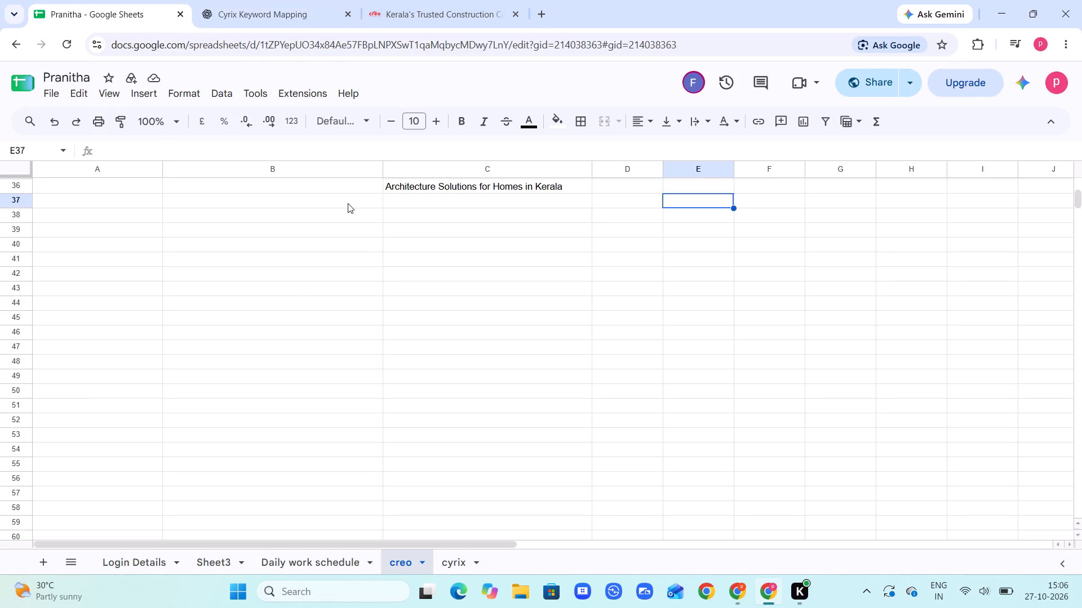
scroll(290, 286, right, 4)
scroll(290, 286, up, 3)
scroll(290, 286, down, 3)
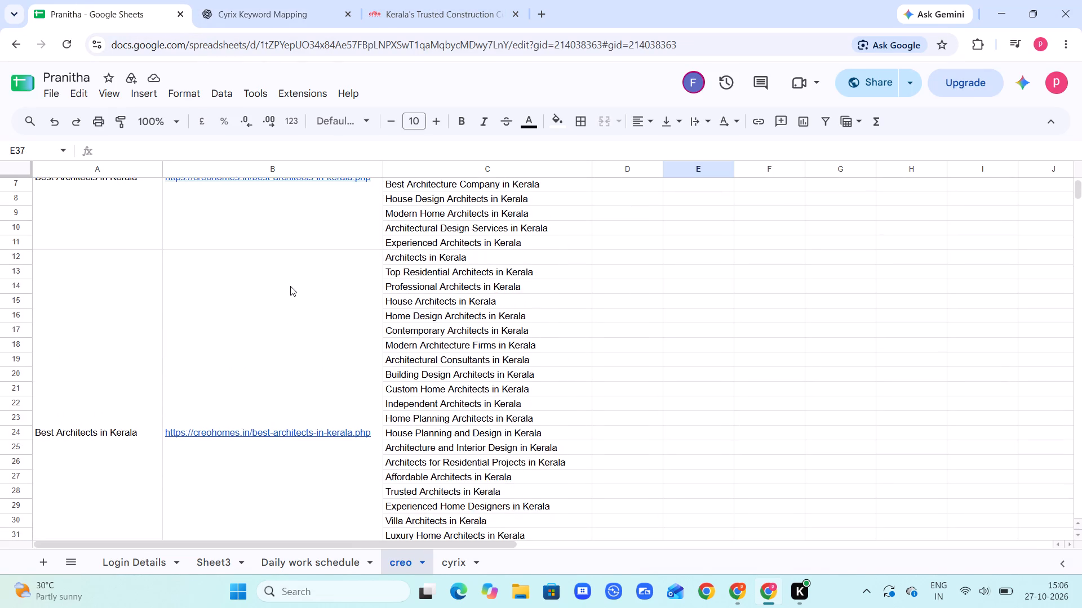
scroll(290, 286, down, 2)
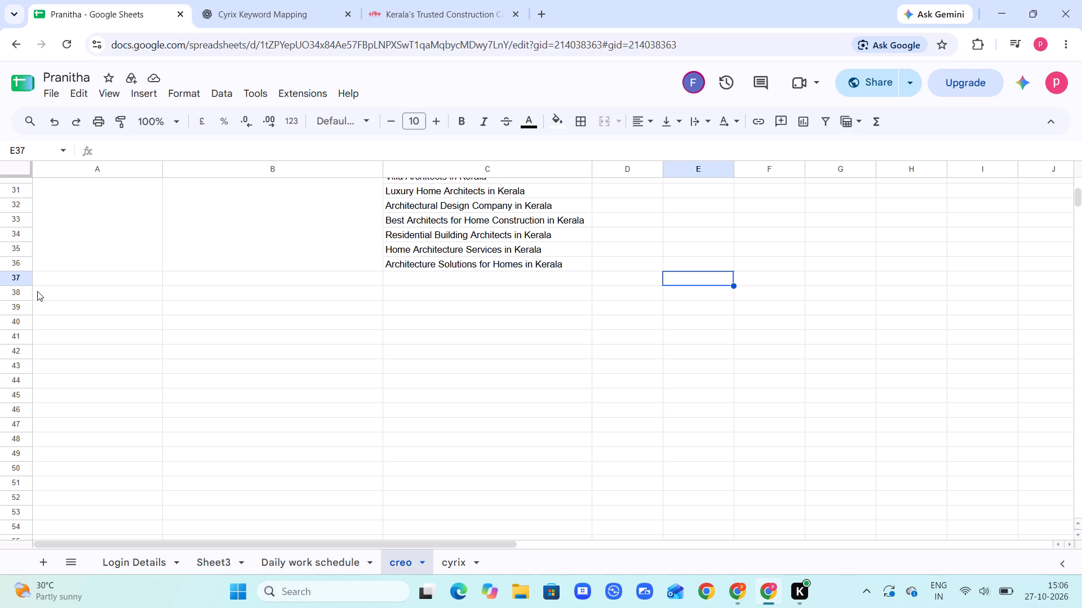
click(24, 278)
key(ctrl+v)
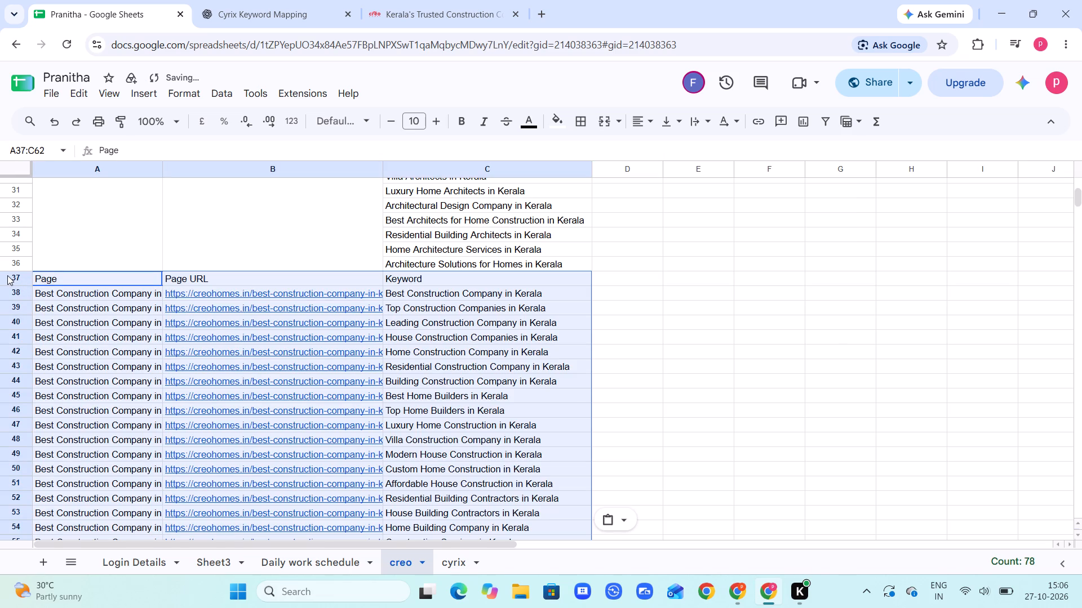
Delete the pasted heading row 37 containing Page, Page URL and Keyword.
right_click(7, 275)
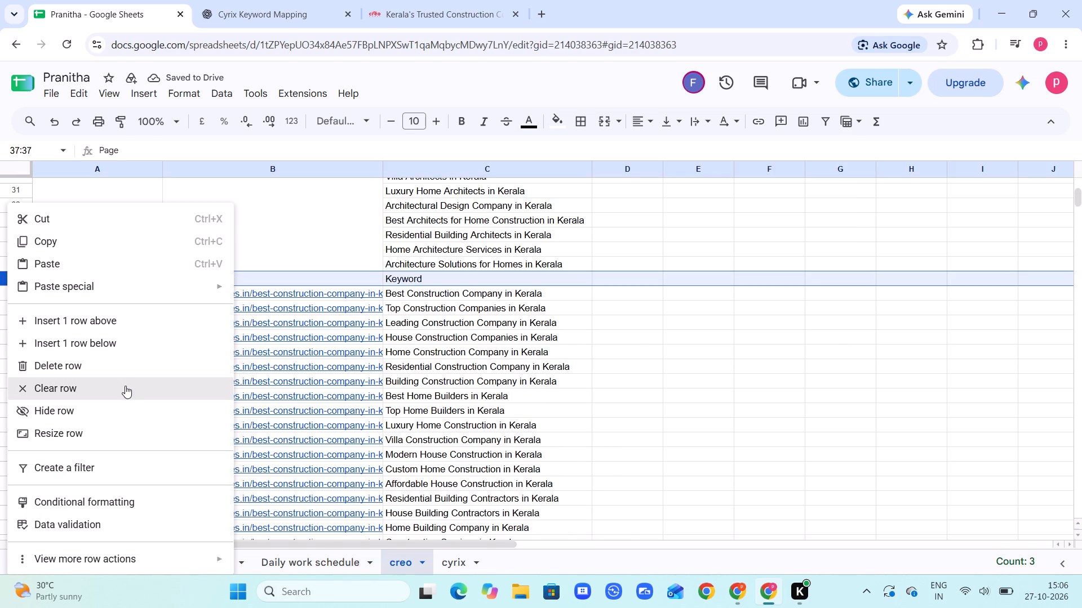
click(132, 363)
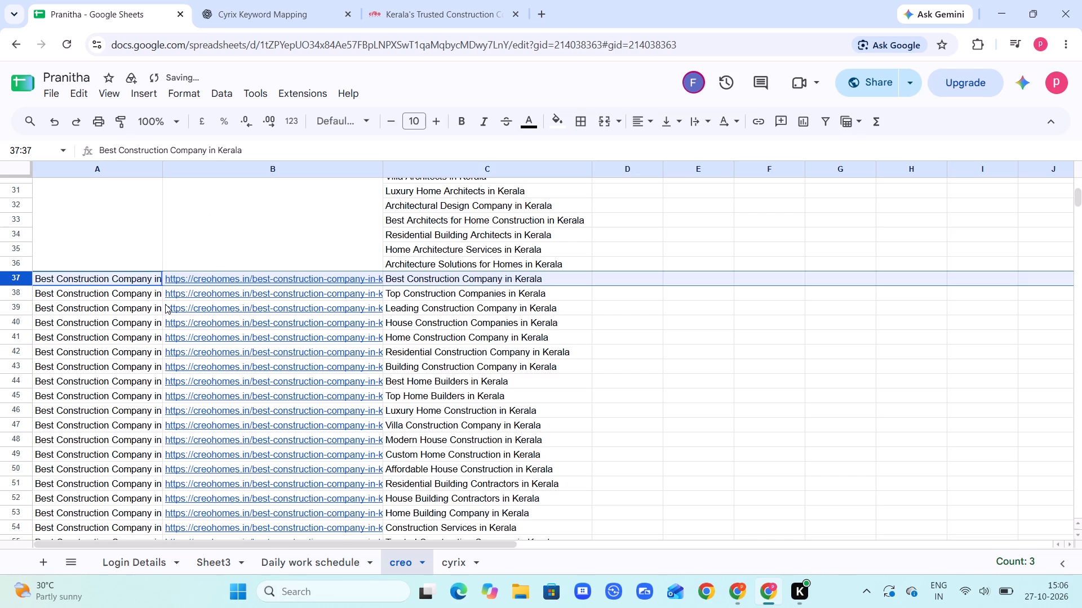
Merge the Best Construction Company in Kerala page-name cells A37:A61 into one and align it vertically to the middle.
scroll(182, 287, down, 1)
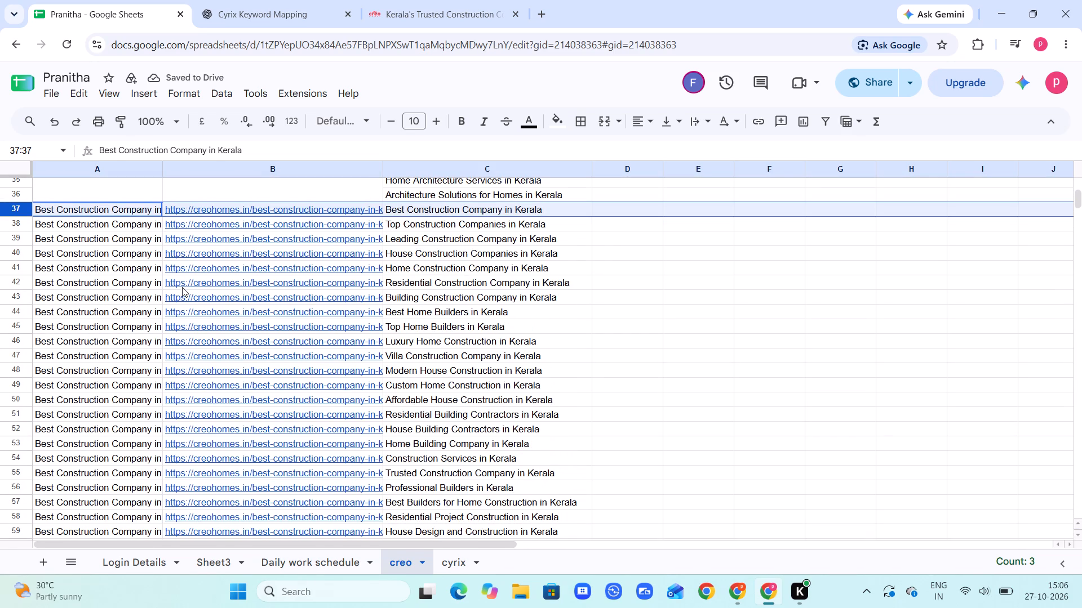
click(140, 210)
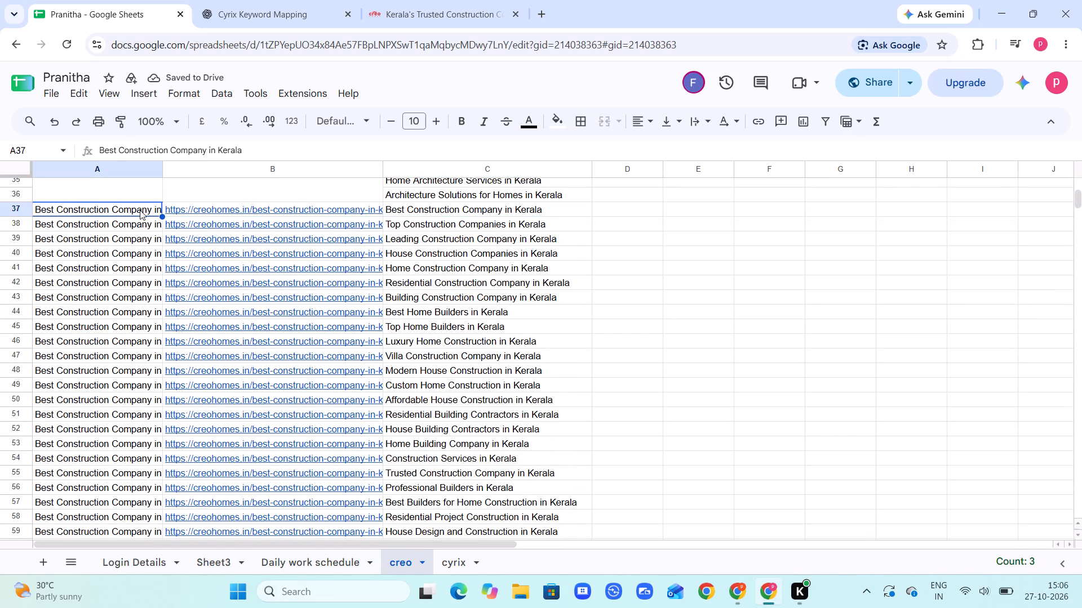
key(ctrl+c)
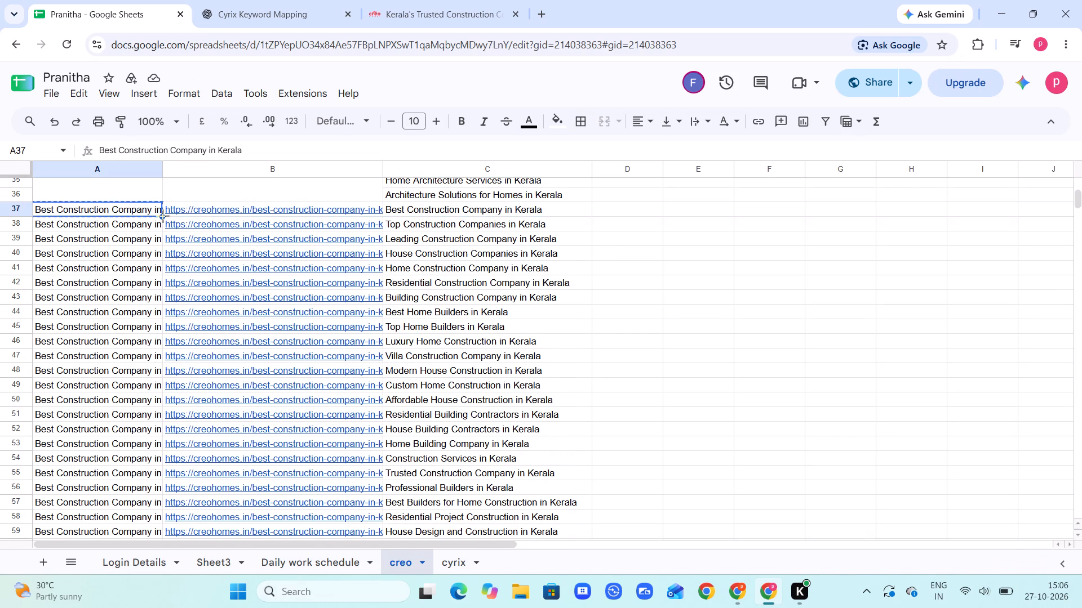
drag(163, 216, 150, 550)
drag(150, 550, 158, 338)
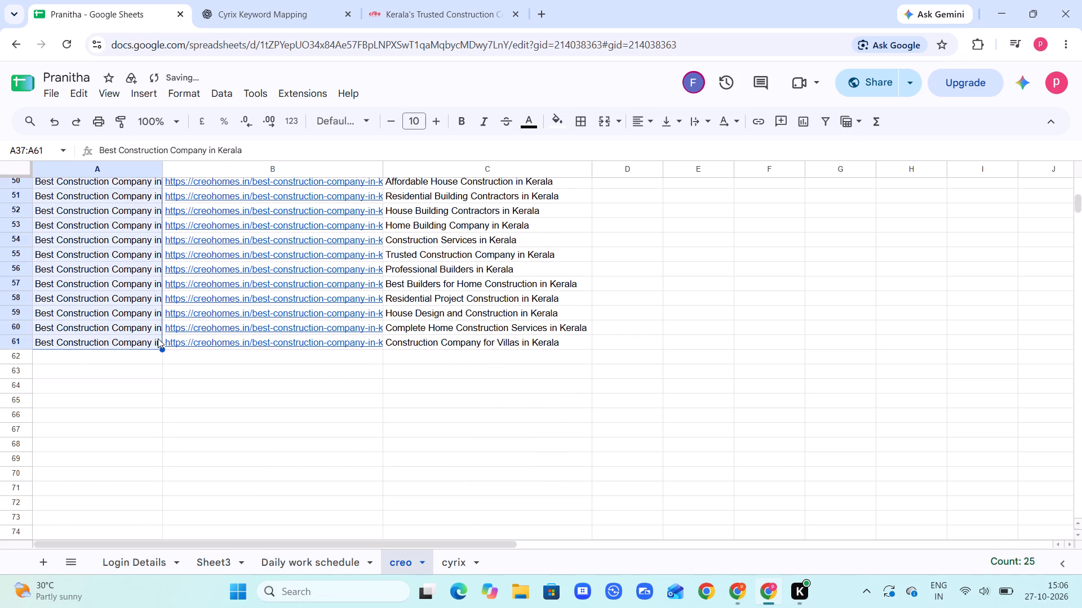
click(604, 118)
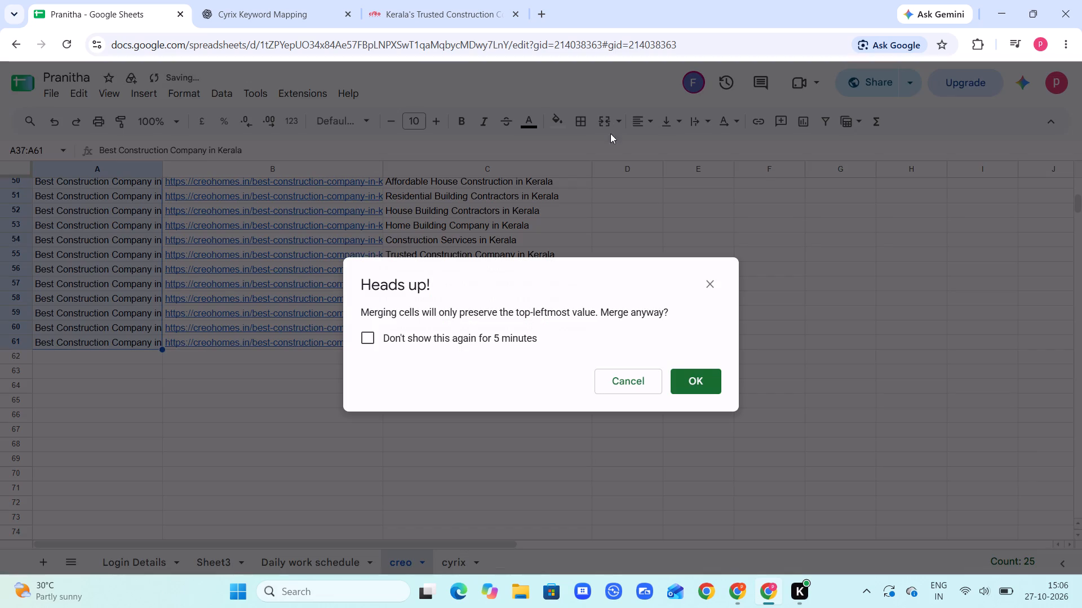
click(684, 383)
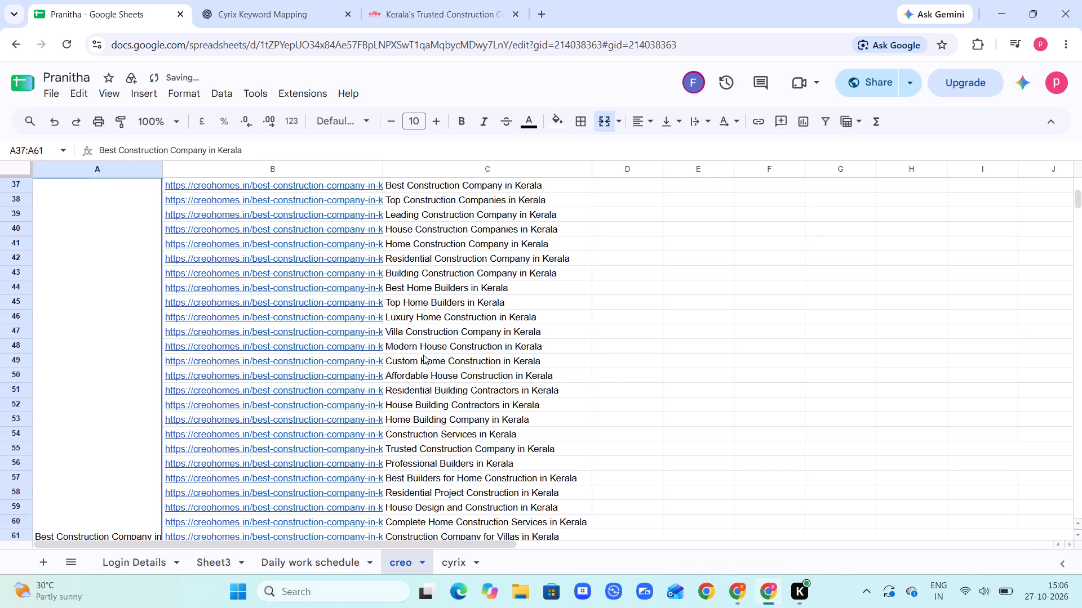
click(663, 115)
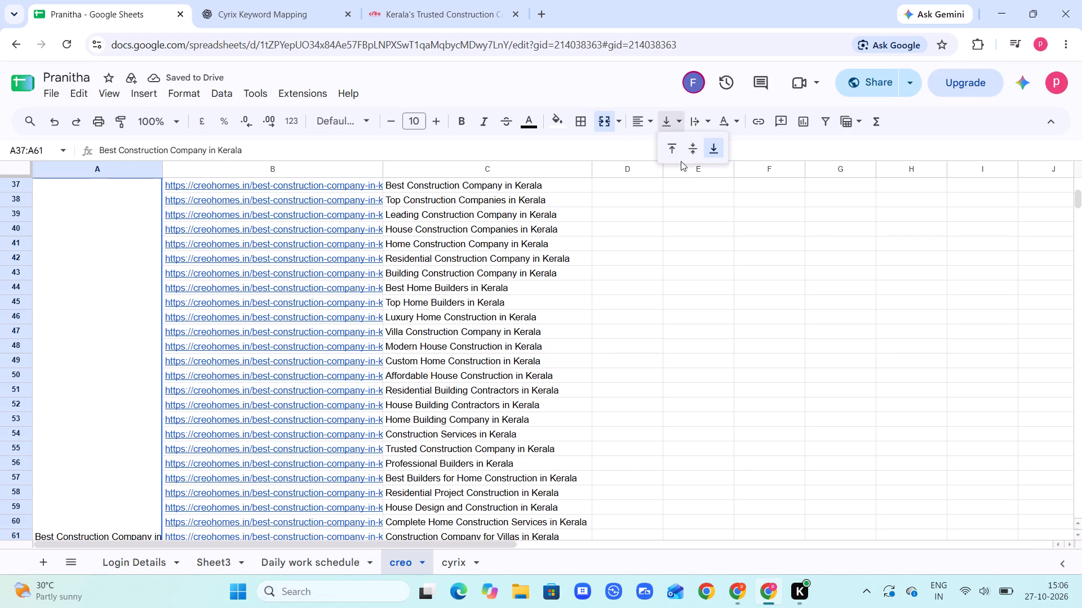
click(693, 152)
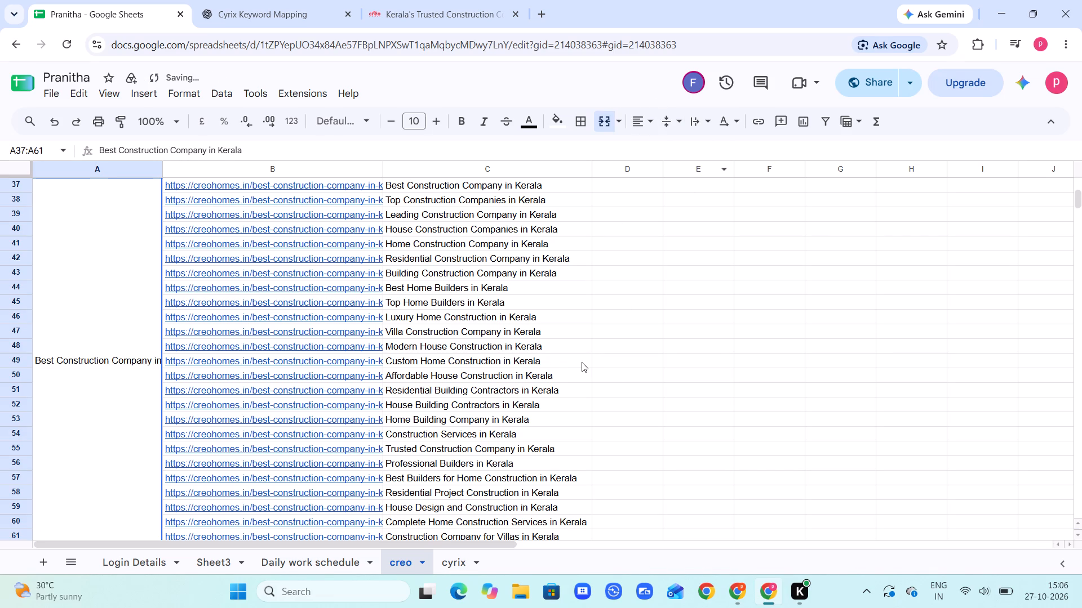
click(582, 361)
Merge the construction page's URL cells B37:B61 into one and align it vertically to the middle.
scroll(284, 359, up, 3)
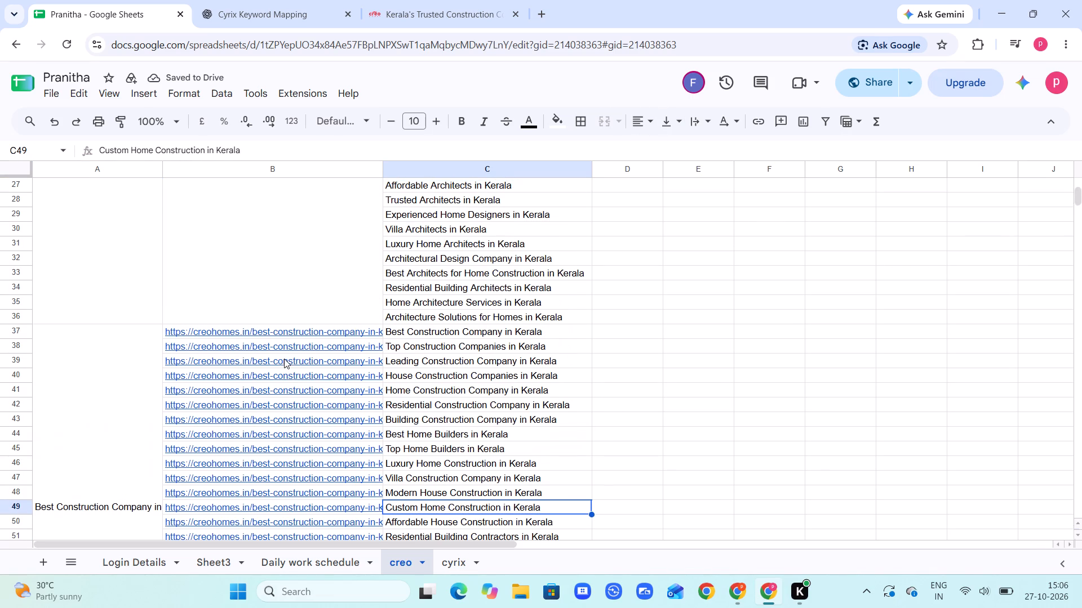
click(289, 334)
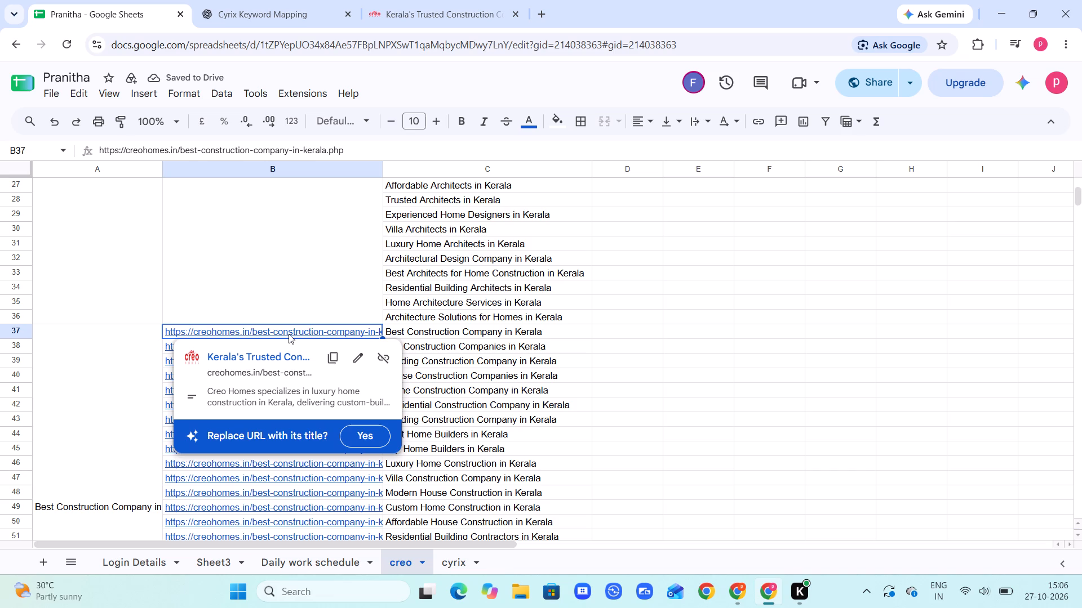
key(ctrl+c)
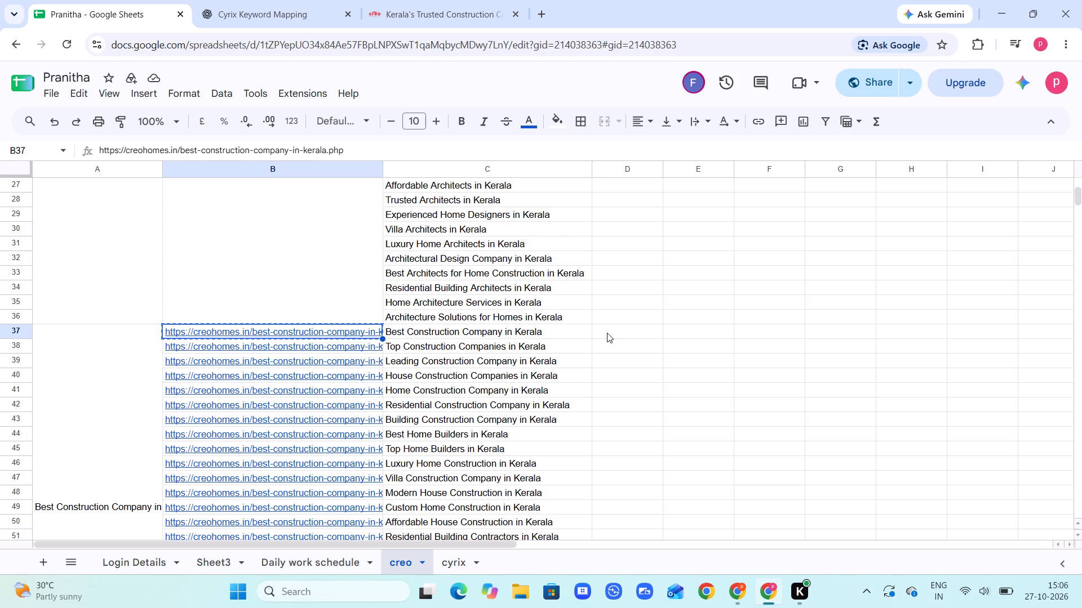
click(607, 333)
scroll(607, 333, down, 2)
click(375, 226)
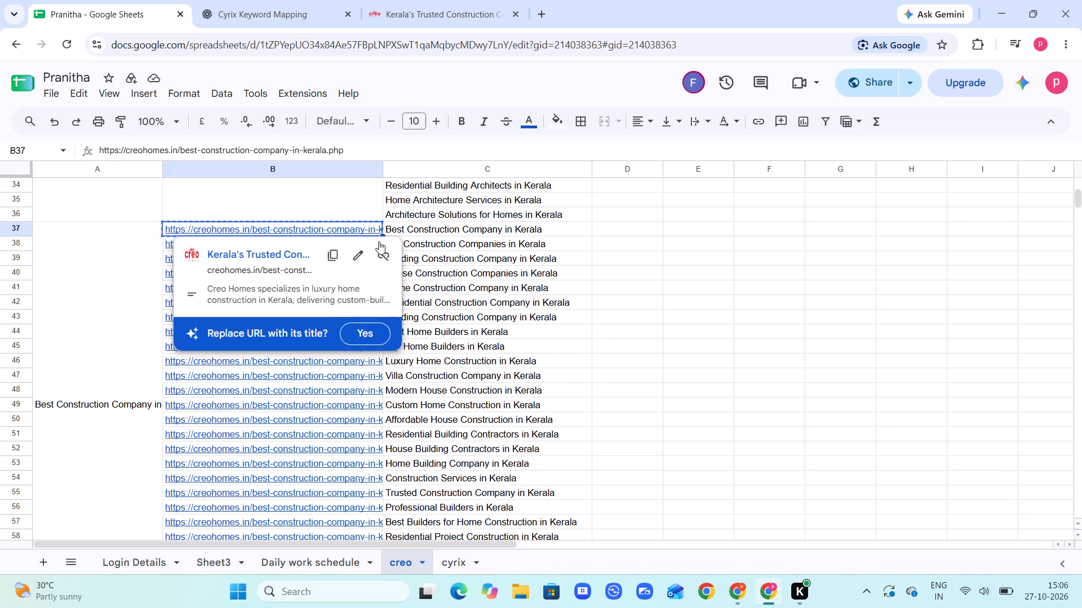
drag(382, 234, 355, 537)
drag(355, 537, 374, 367)
click(596, 122)
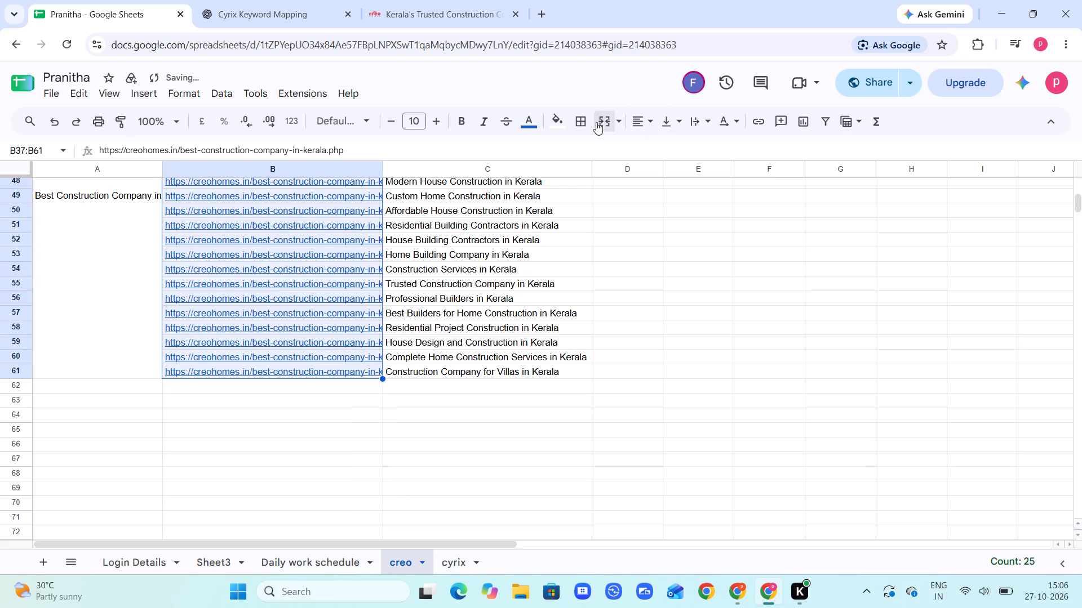
drag(709, 395, 709, 387)
click(709, 387)
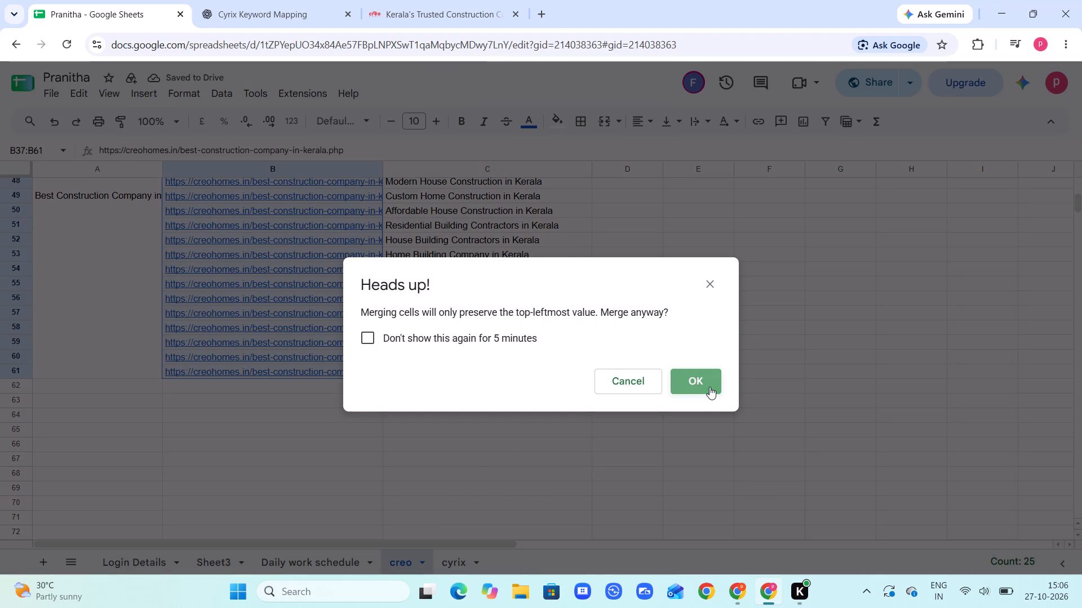
click(668, 123)
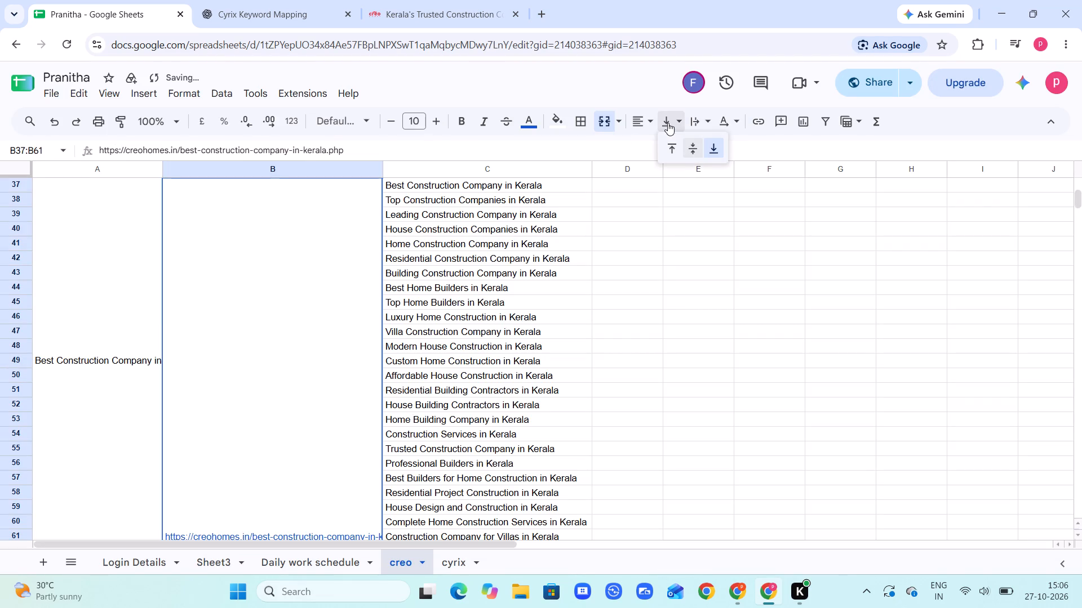
click(693, 151)
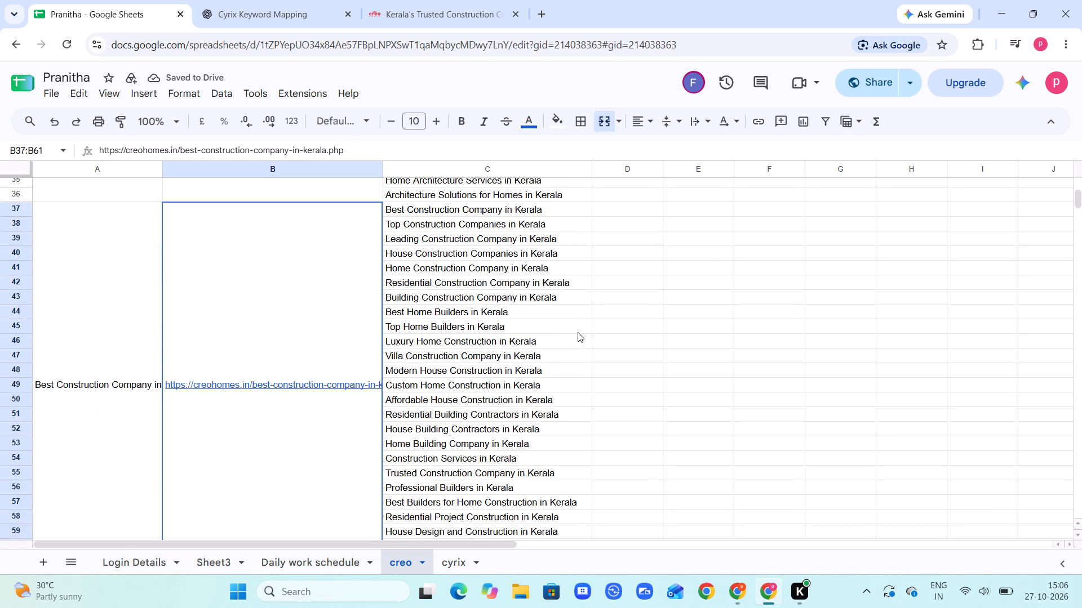
click(578, 332)
Examine the creo sheet's page, URL and keyword mapping across the Architects and Construction blocks.
scroll(578, 332, down, 5)
scroll(578, 332, up, 5)
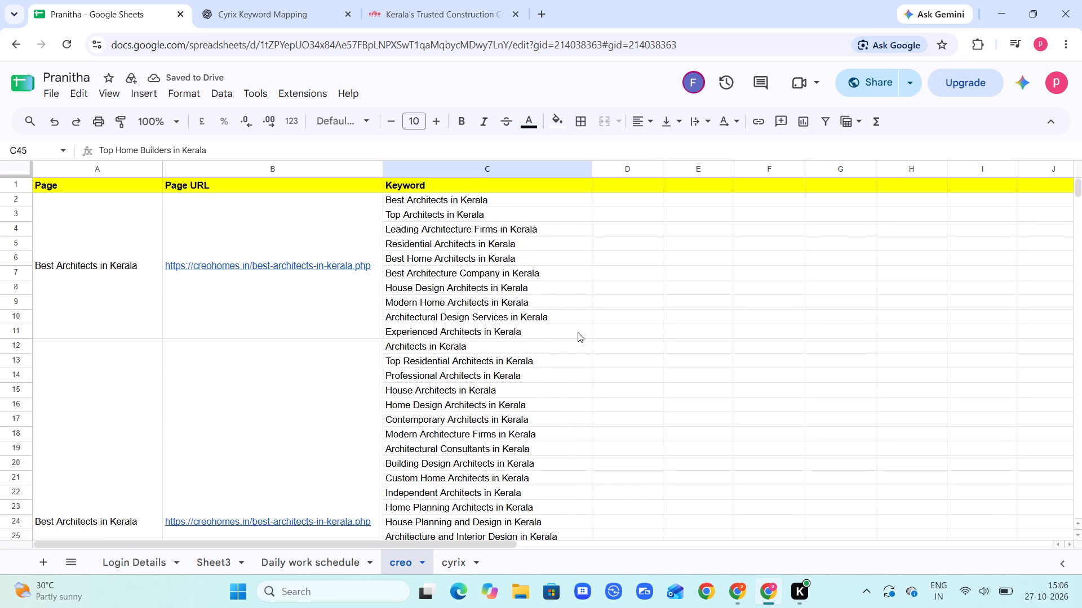
scroll(578, 332, down, 5)
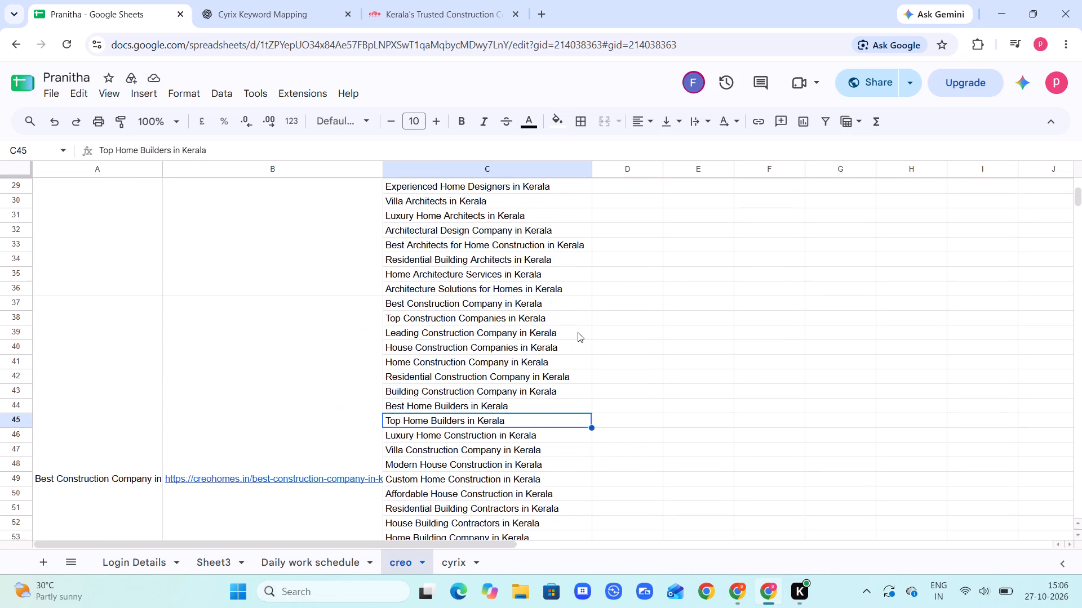
scroll(578, 332, down, 2)
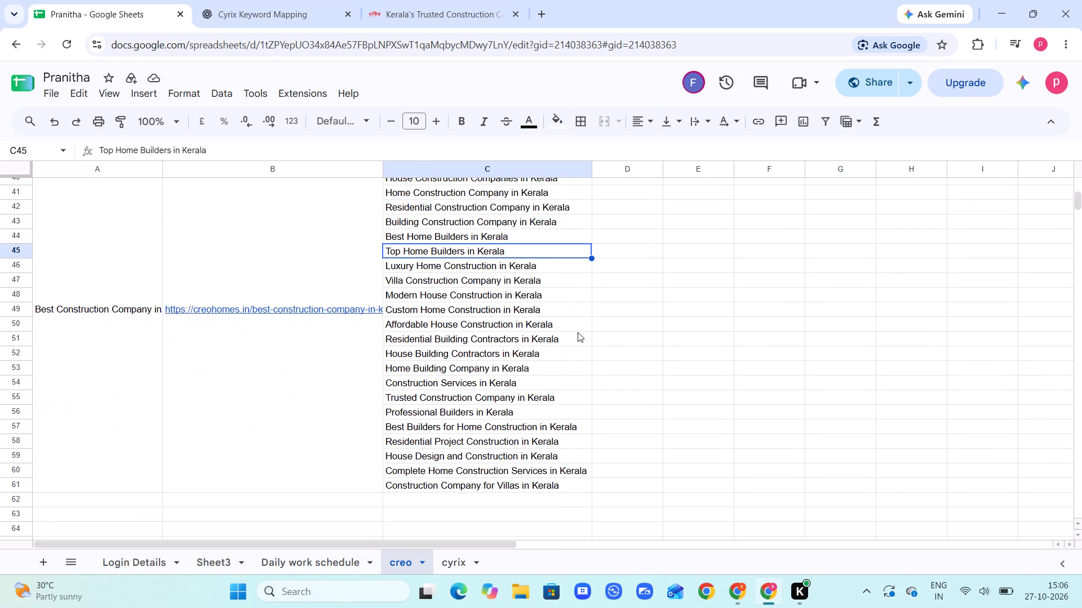
scroll(578, 332, down, 4)
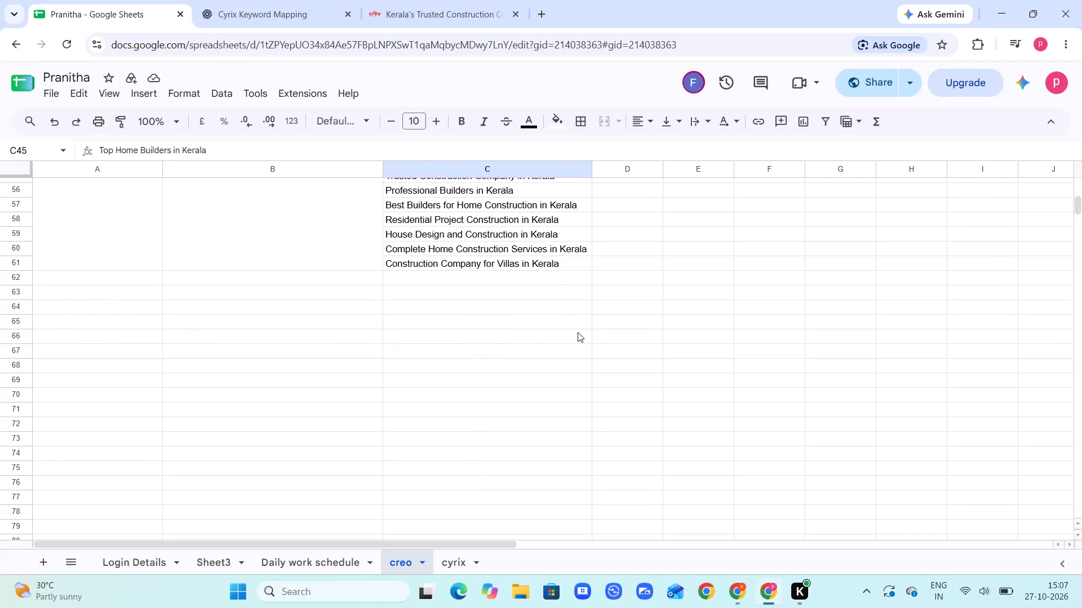
scroll(423, 272, up, 3)
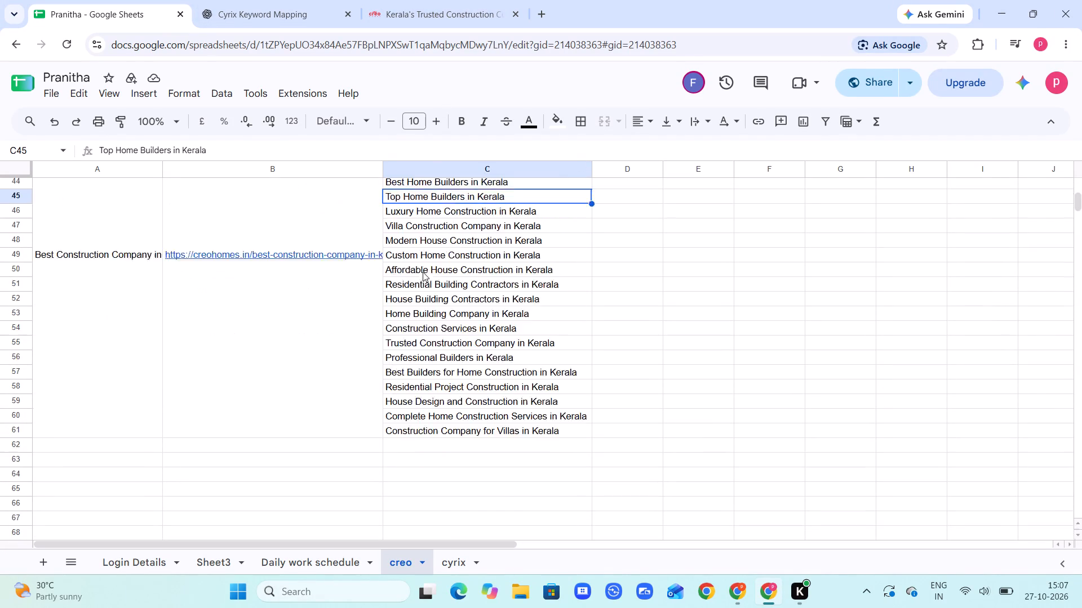
scroll(423, 272, up, 4)
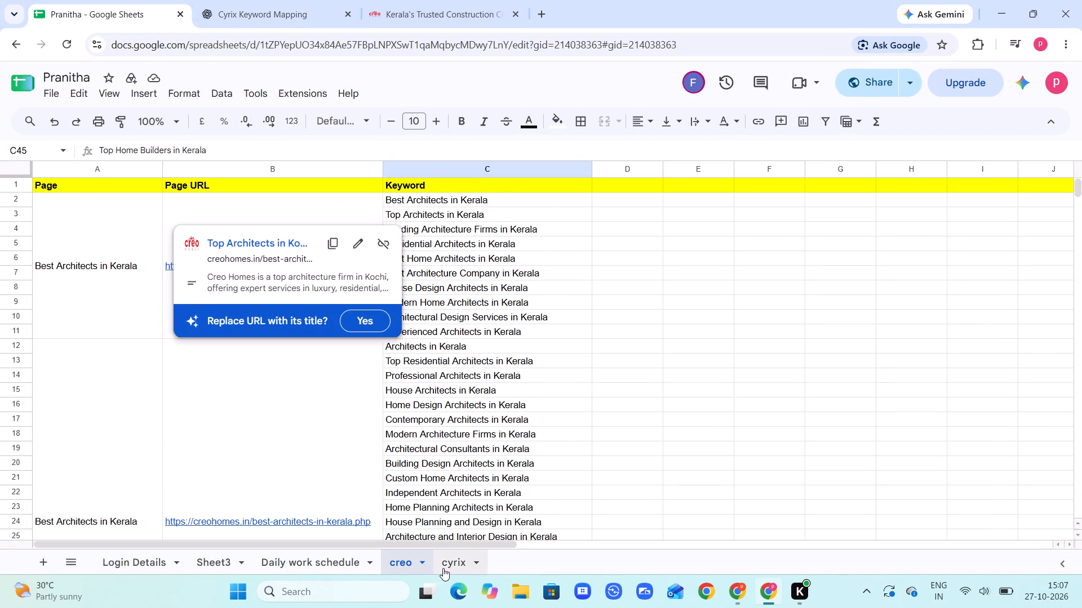
In the cyrix sheet, merge the Biomedical Equipment Training Program page-name cells A3:A10 into one and align it vertically to the middle.
click(445, 565)
scroll(280, 390, up, 6)
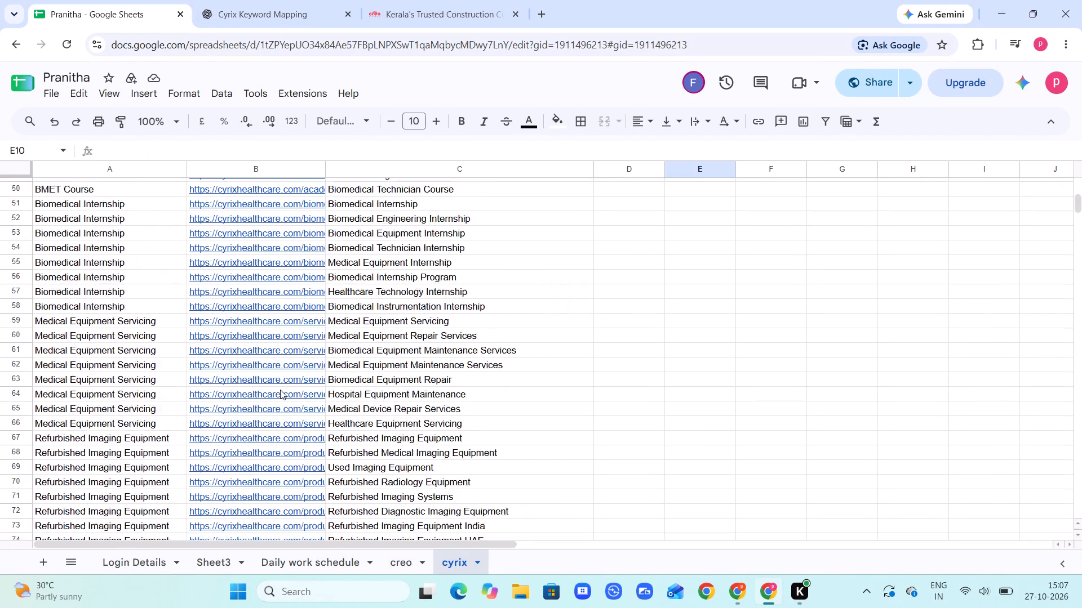
scroll(280, 390, up, 3)
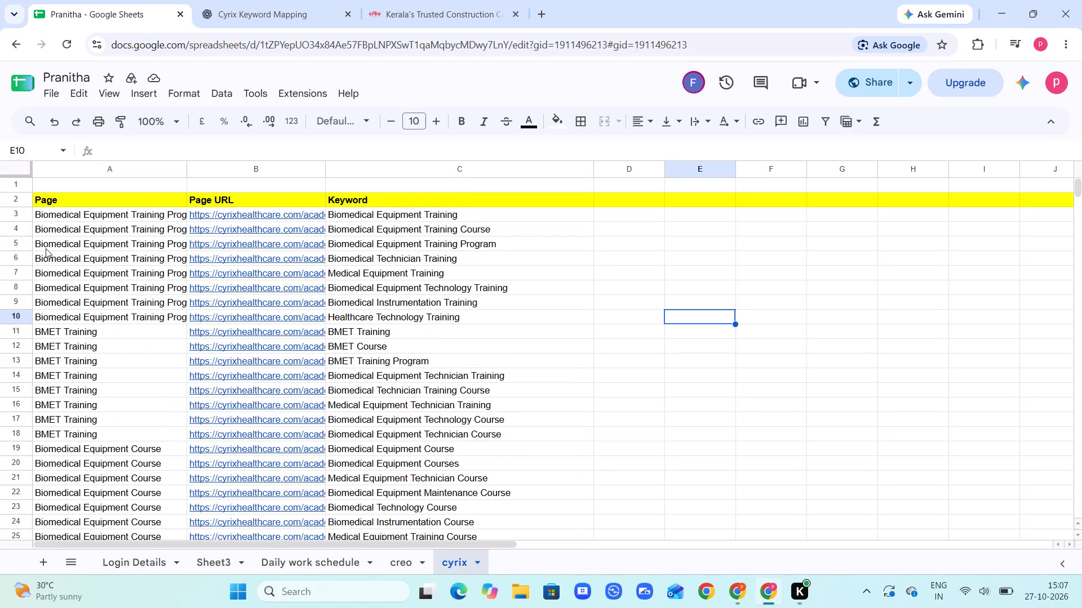
drag(41, 210, 74, 306)
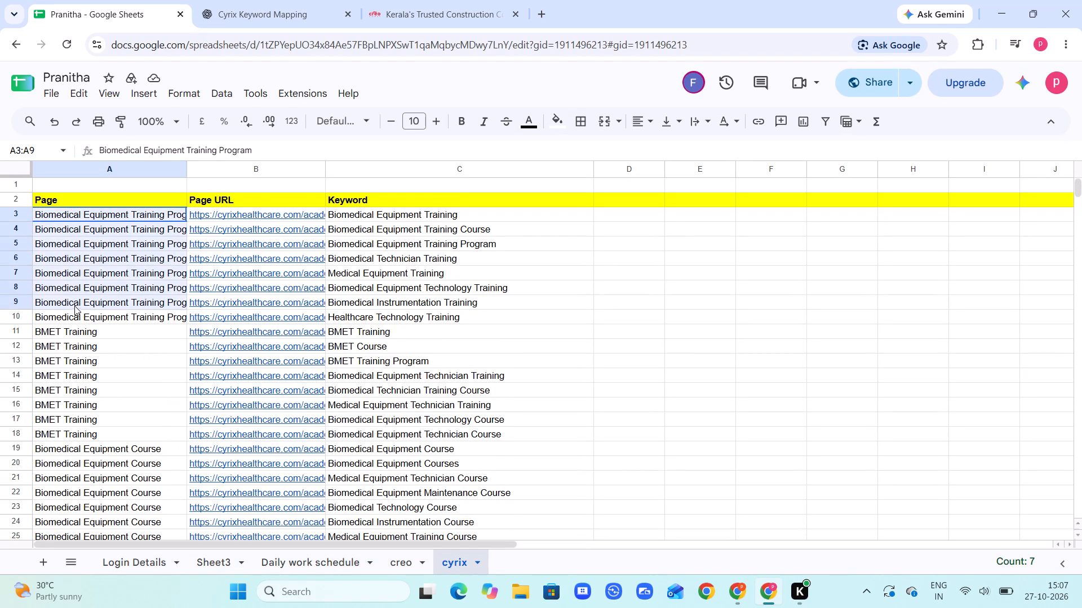
drag(74, 306, 78, 314)
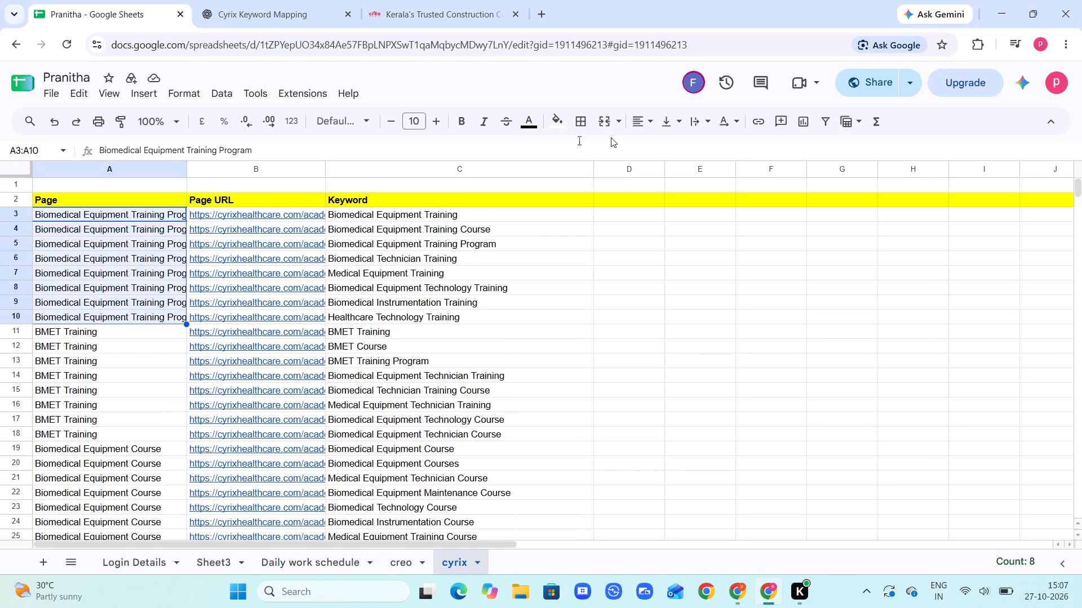
click(605, 125)
click(691, 373)
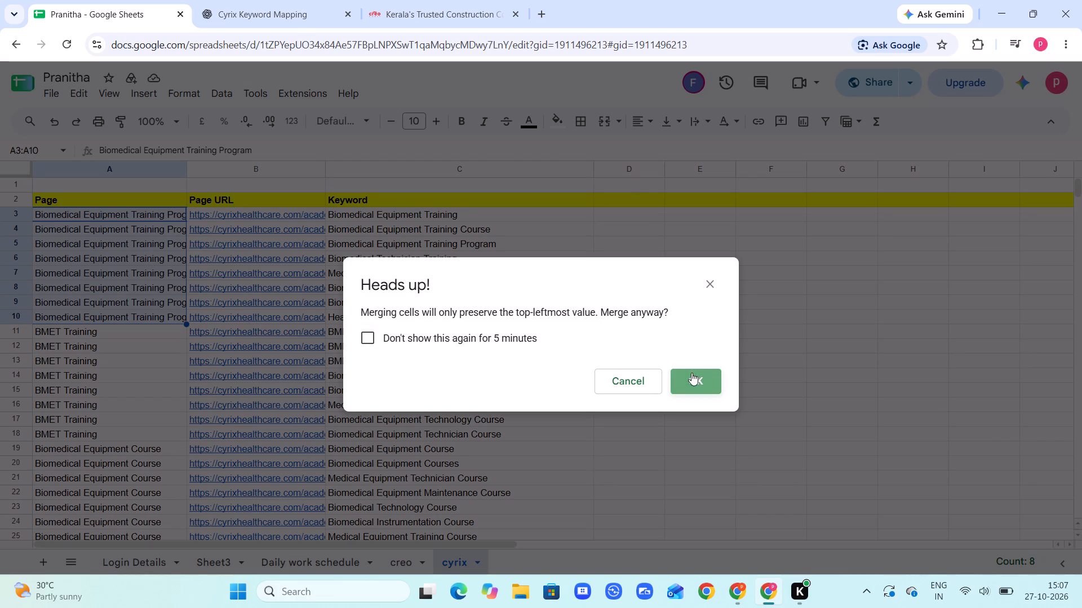
click(669, 124)
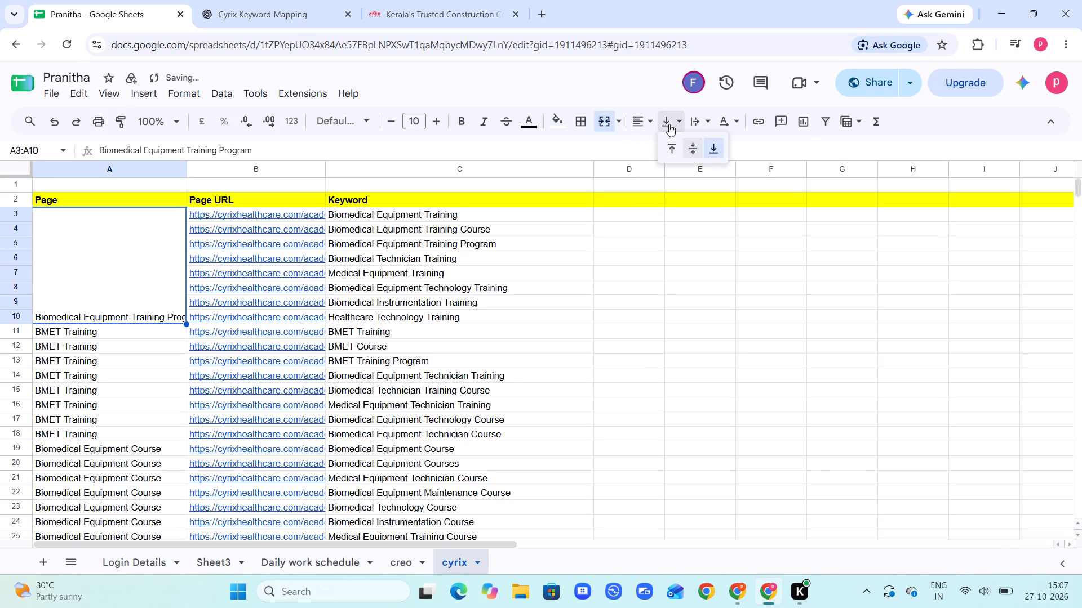
click(696, 144)
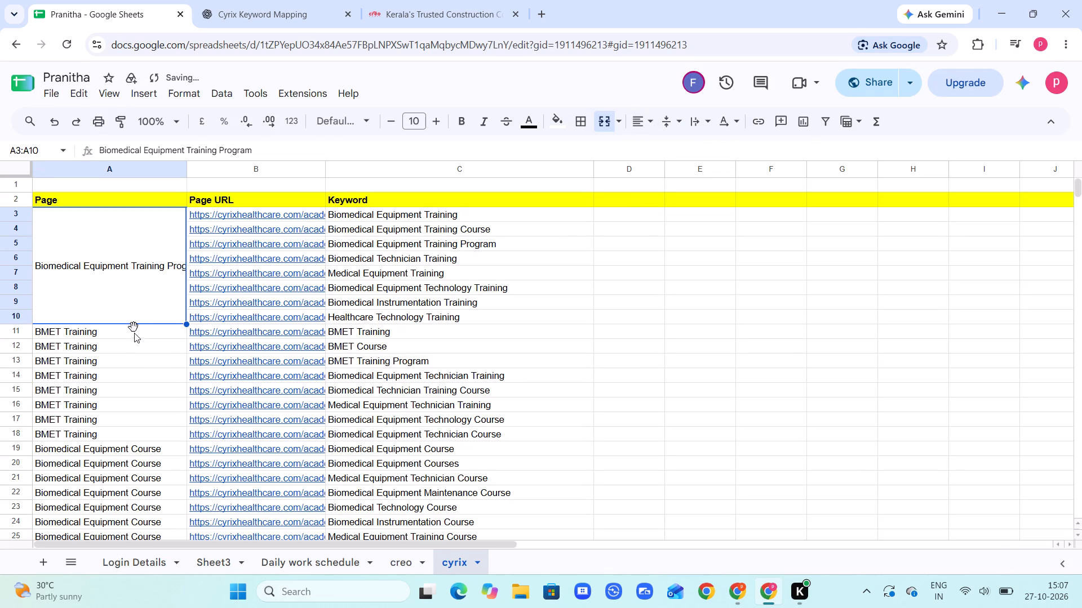
Merge the BMET Training page-name cells A11:A18 into one and align it vertically to the middle.
drag(134, 332, 128, 426)
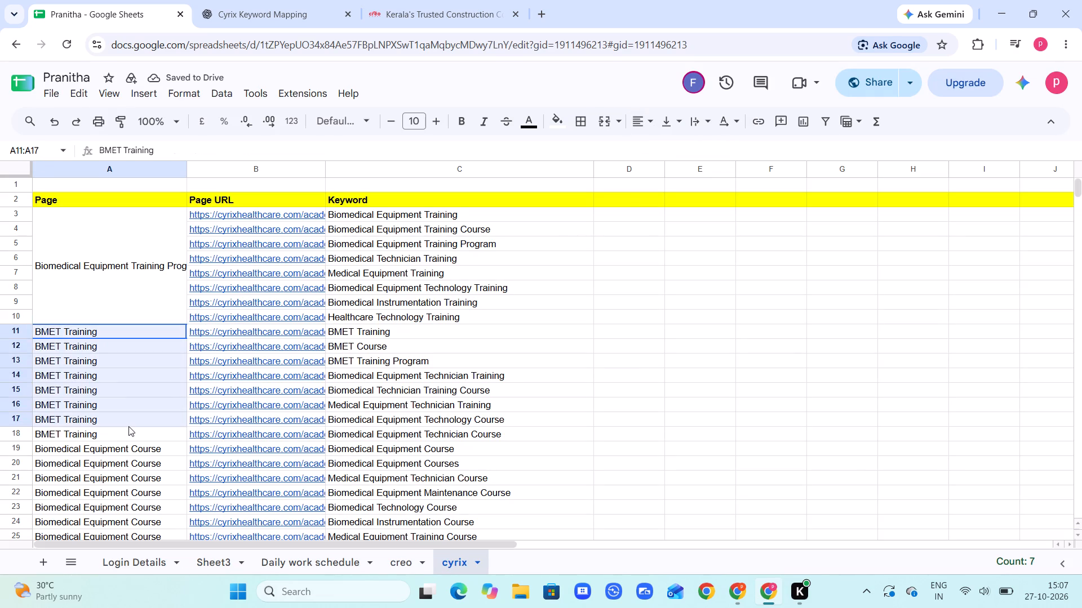
drag(128, 426, 129, 430)
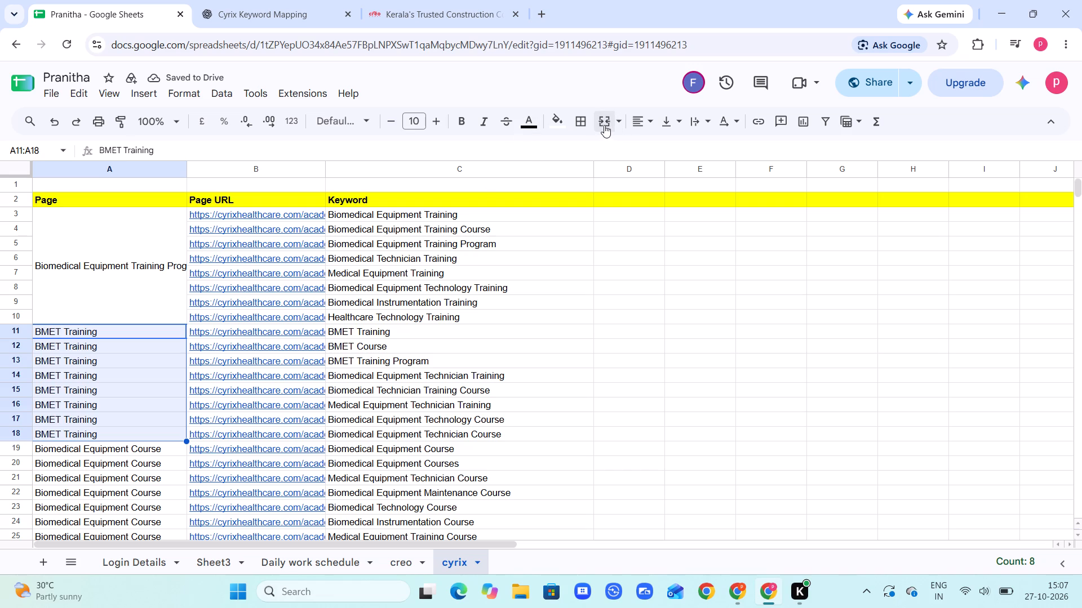
click(604, 125)
click(682, 374)
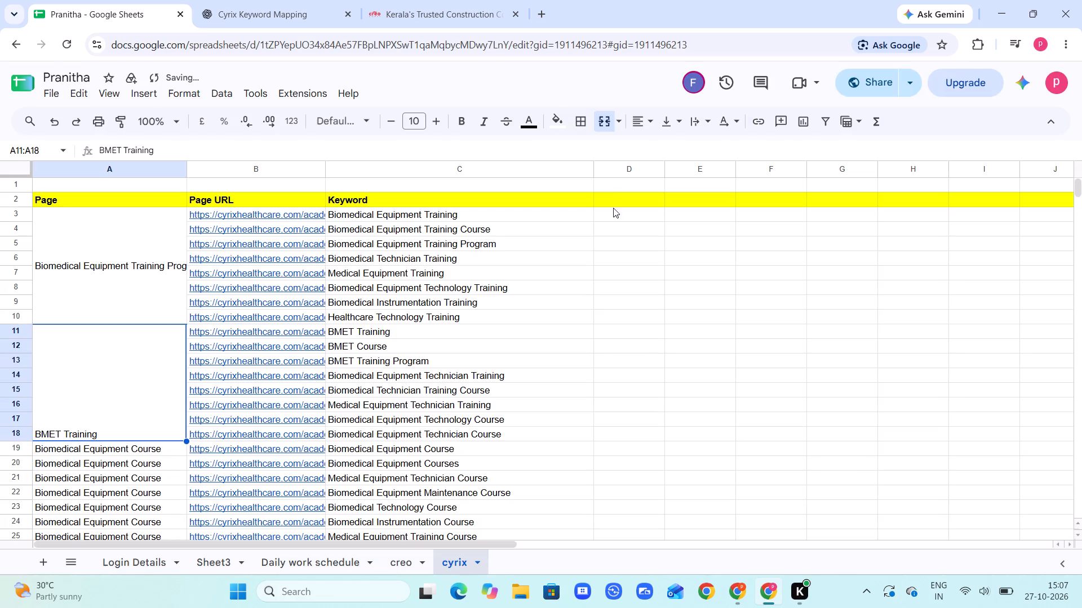
click(667, 124)
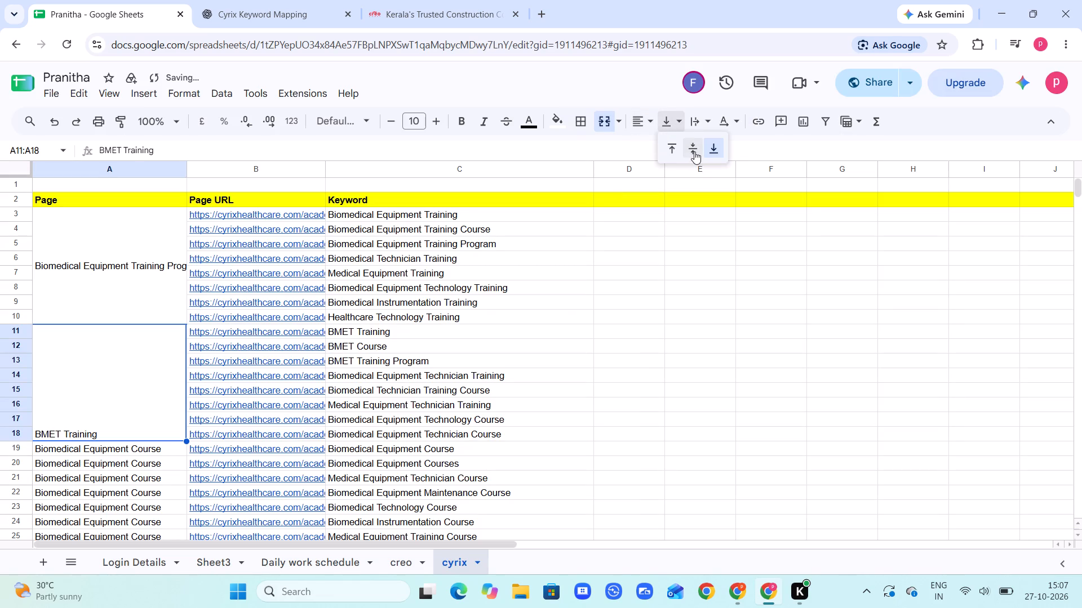
click(694, 152)
Merge the Biomedical Equipment Course page-name cells A19:A26 into one and align it vertically to the middle.
scroll(174, 414, down, 2)
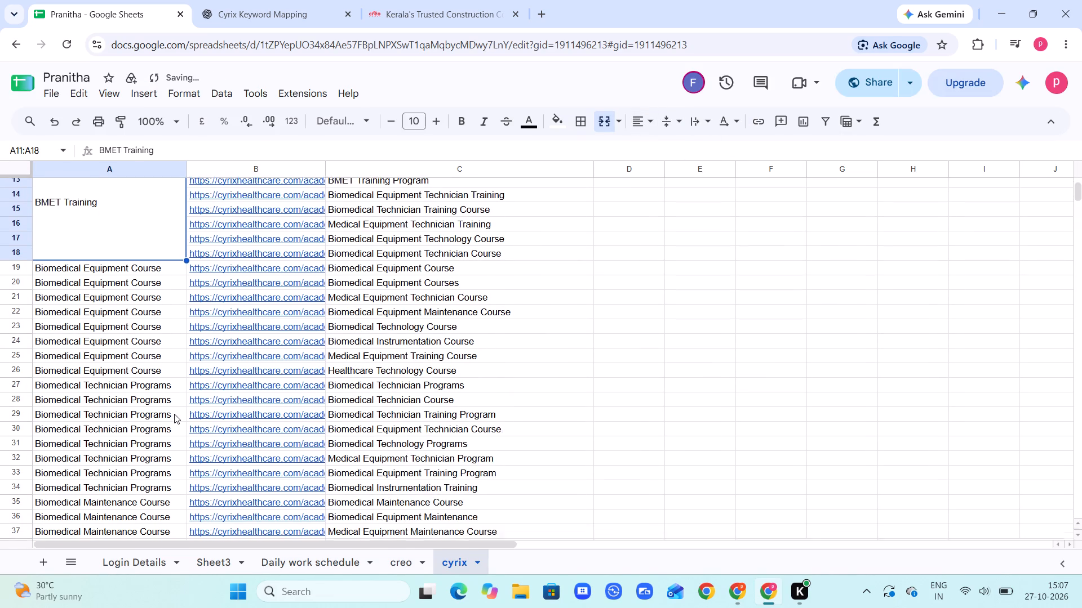
scroll(174, 414, down, 1)
drag(160, 251, 161, 340)
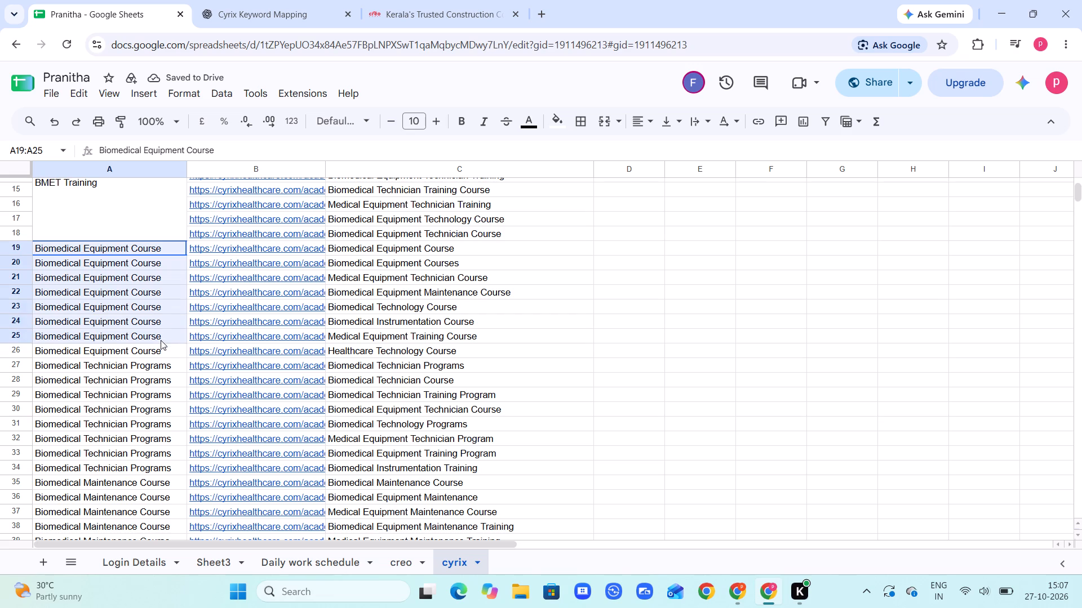
drag(161, 340, 160, 346)
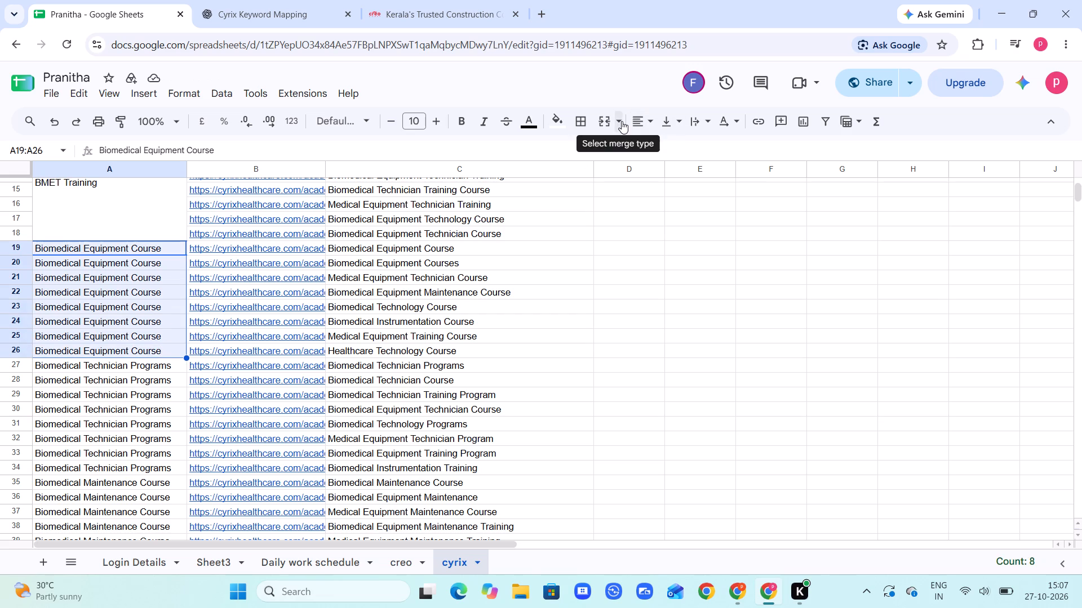
click(611, 121)
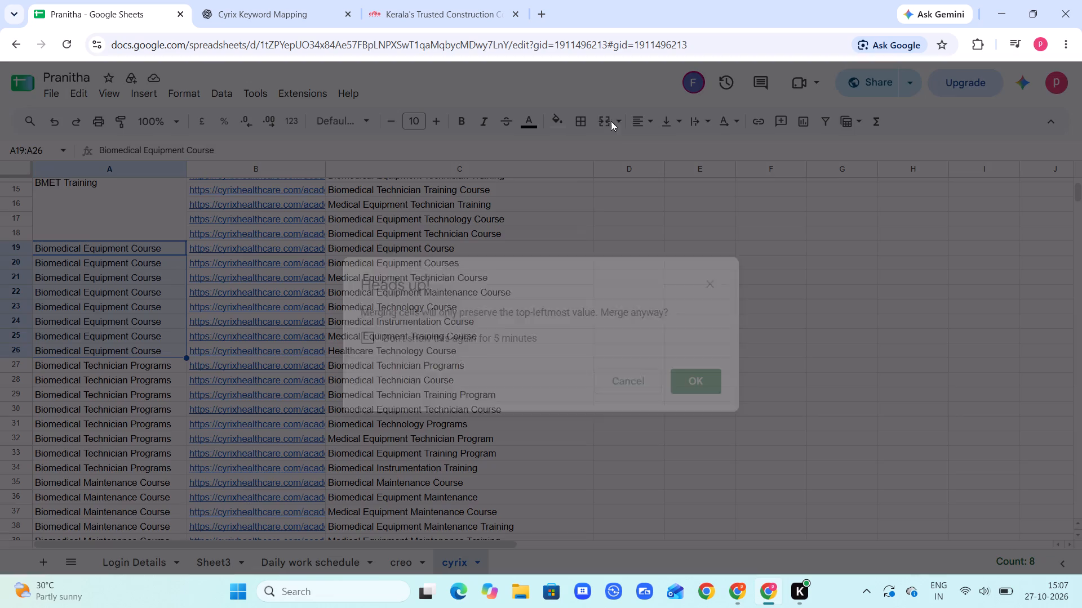
click(689, 389)
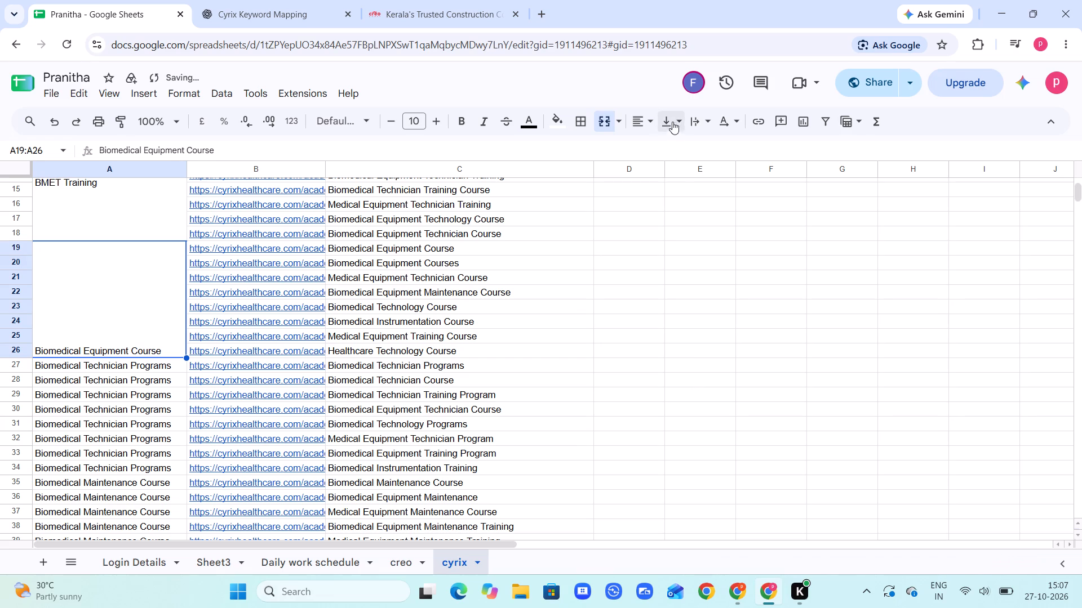
click(664, 119)
click(693, 149)
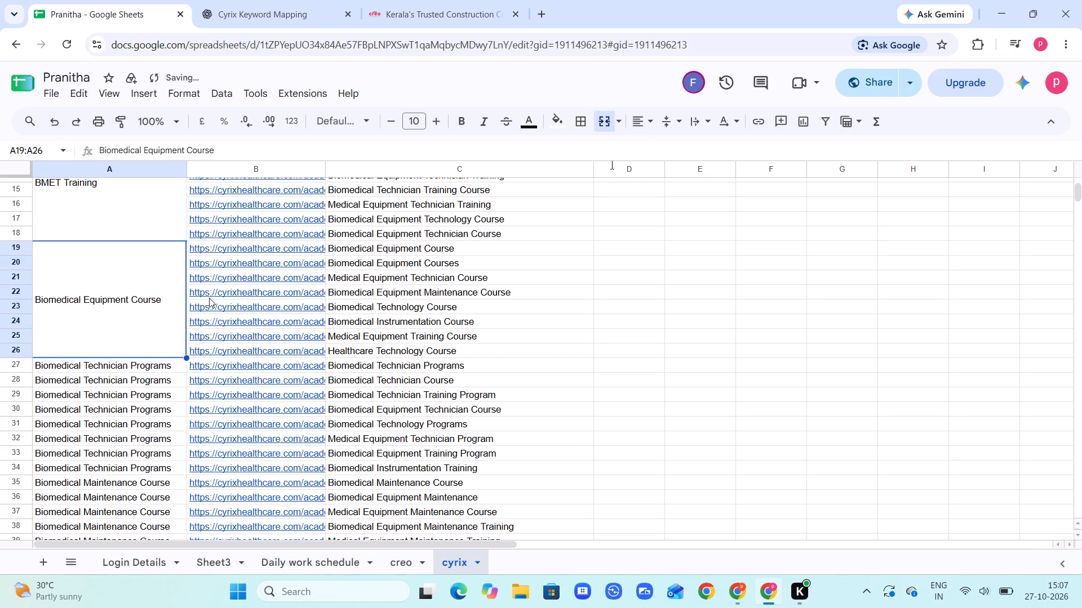
Merge the Biomedical Technician Programs page-name cells A27:A34 into one and align it vertically to the middle.
scroll(100, 372, down, 1)
drag(136, 271, 144, 367)
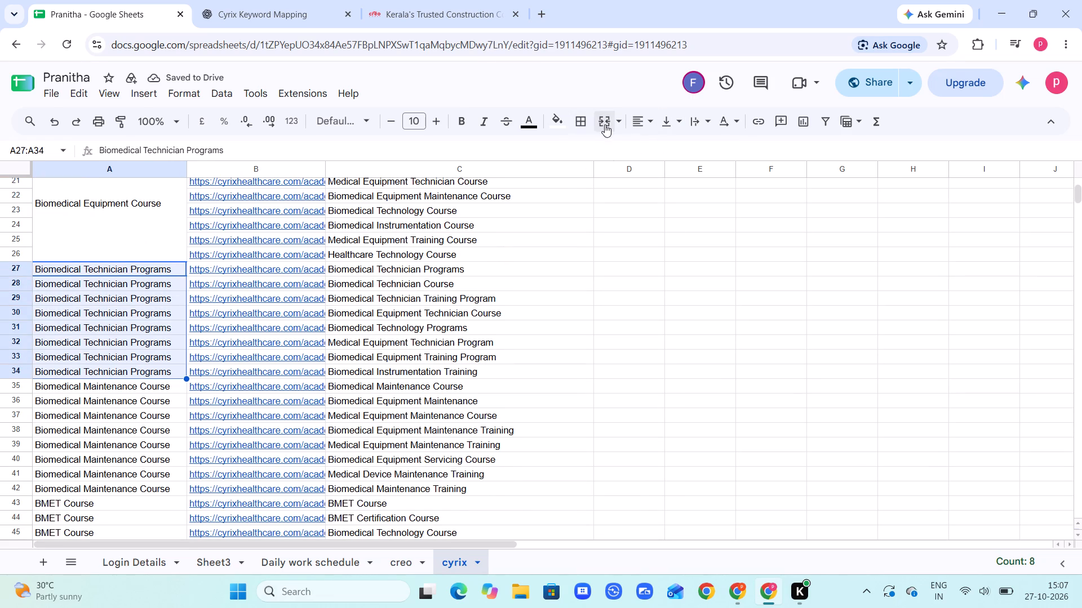
click(605, 124)
click(686, 386)
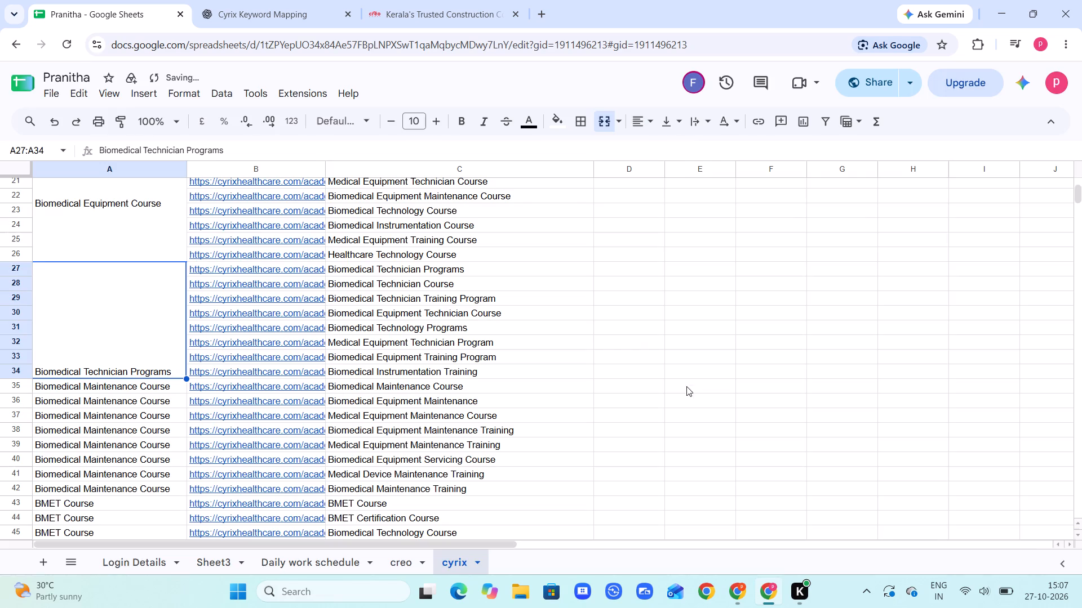
click(668, 124)
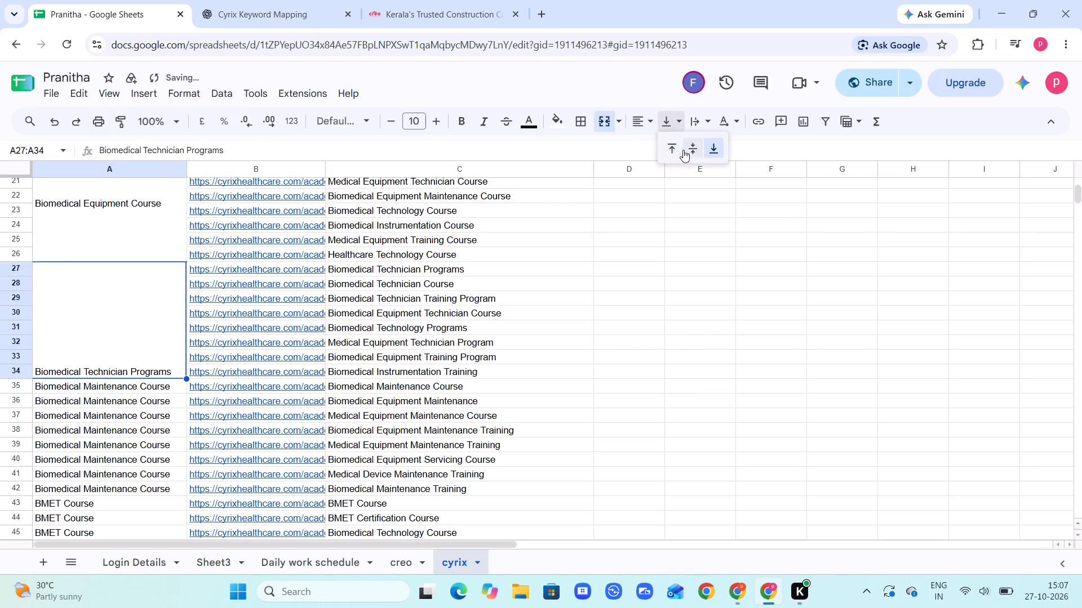
click(690, 147)
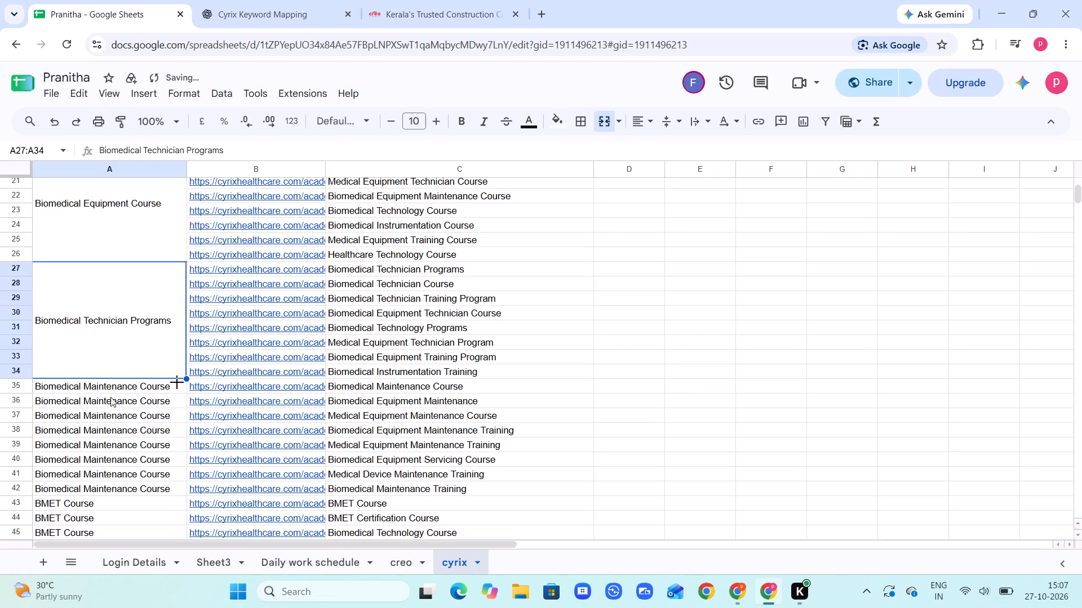
Merge the Biomedical Maintenance Course page-name cells A35:A42 into one and align it vertically to the middle.
scroll(119, 306, down, 3)
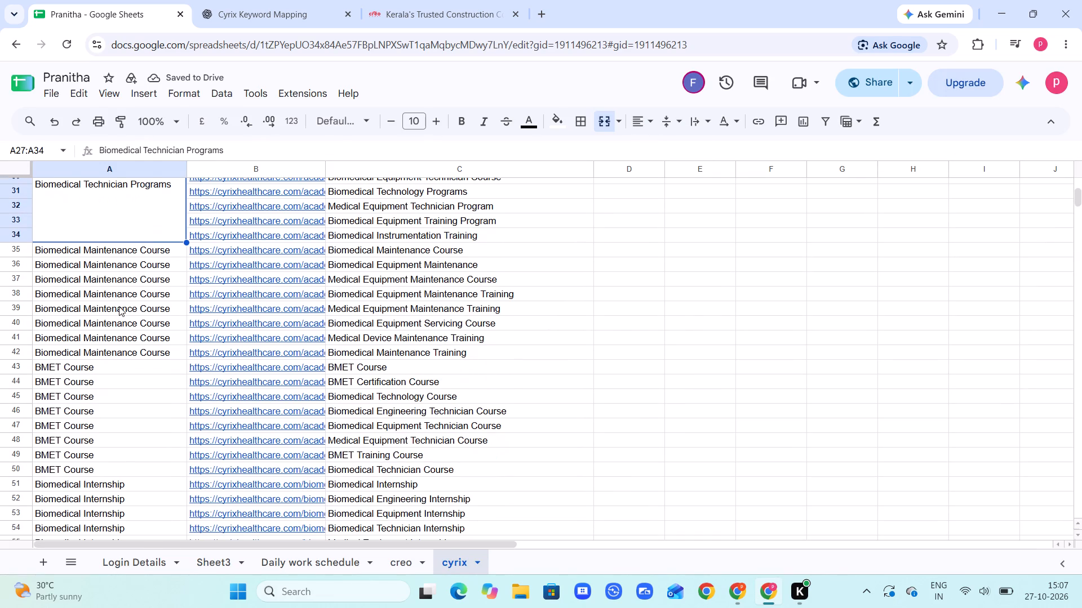
drag(152, 254, 141, 339)
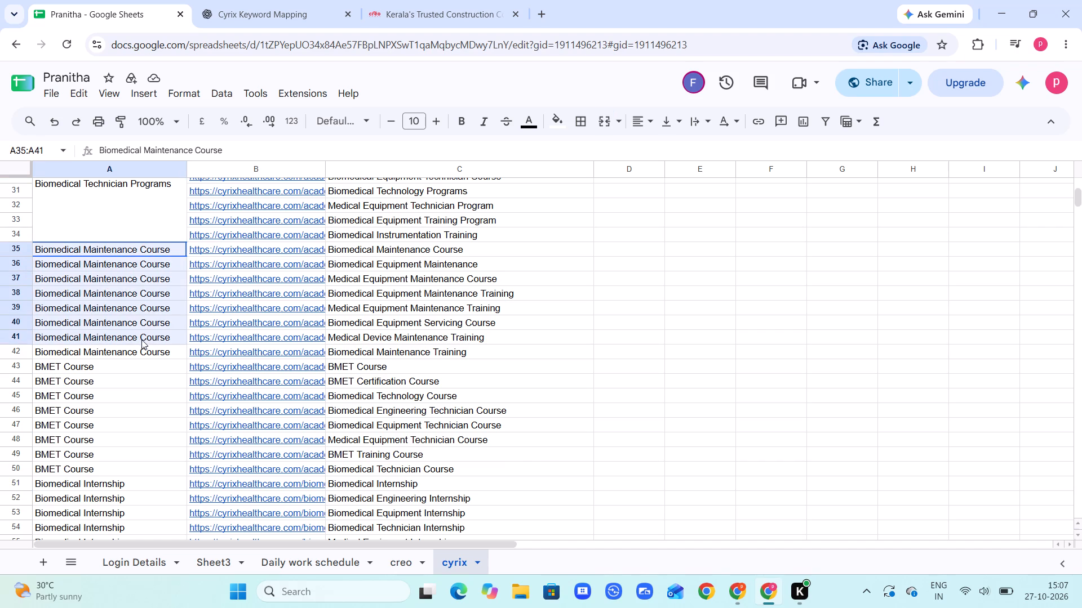
drag(141, 339, 142, 345)
click(157, 254)
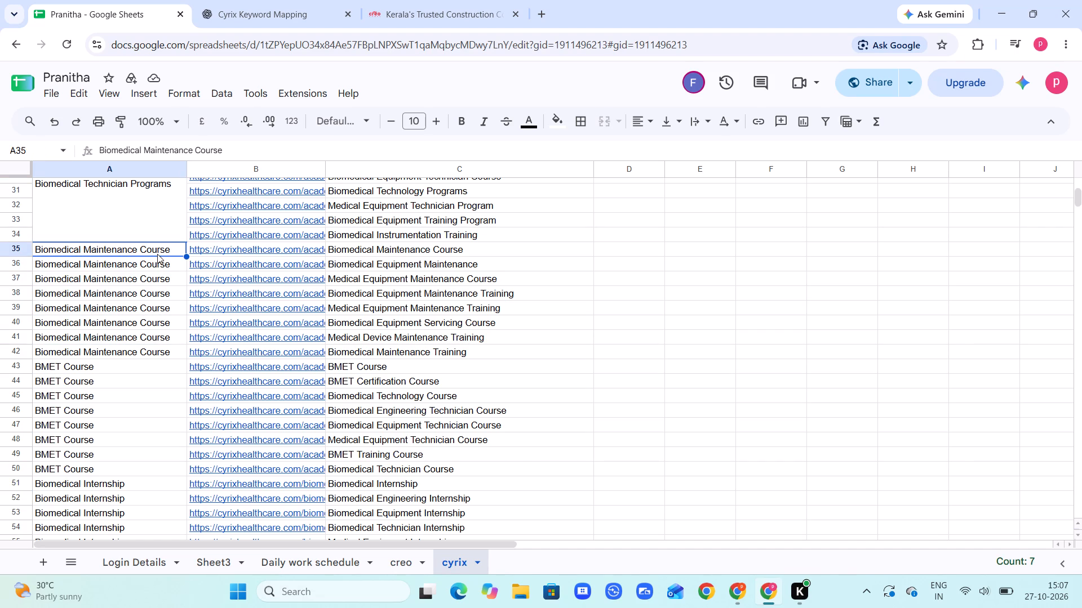
drag(157, 254, 155, 355)
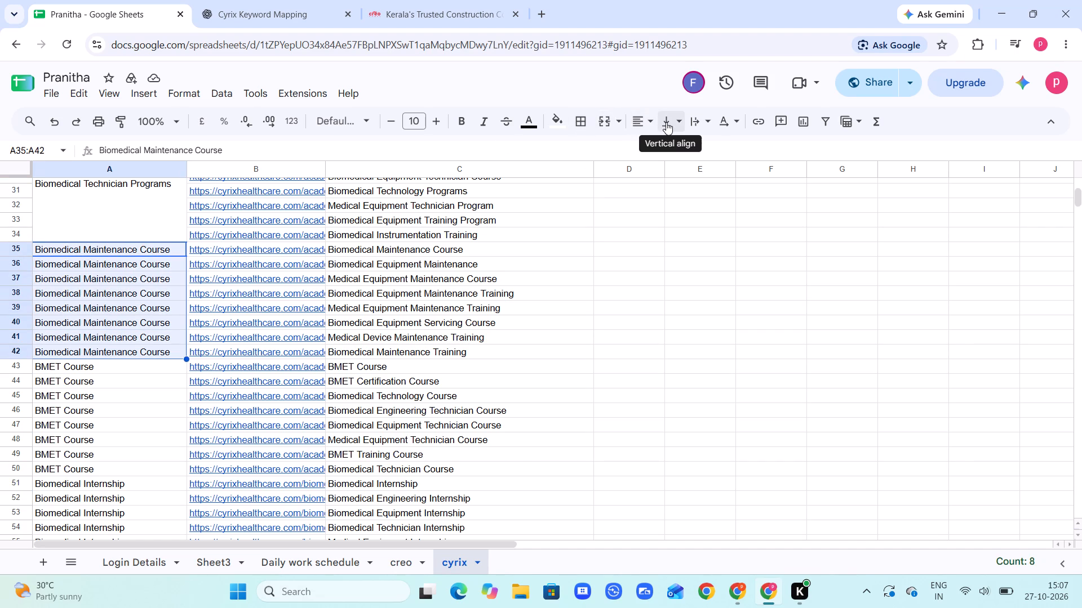
click(599, 124)
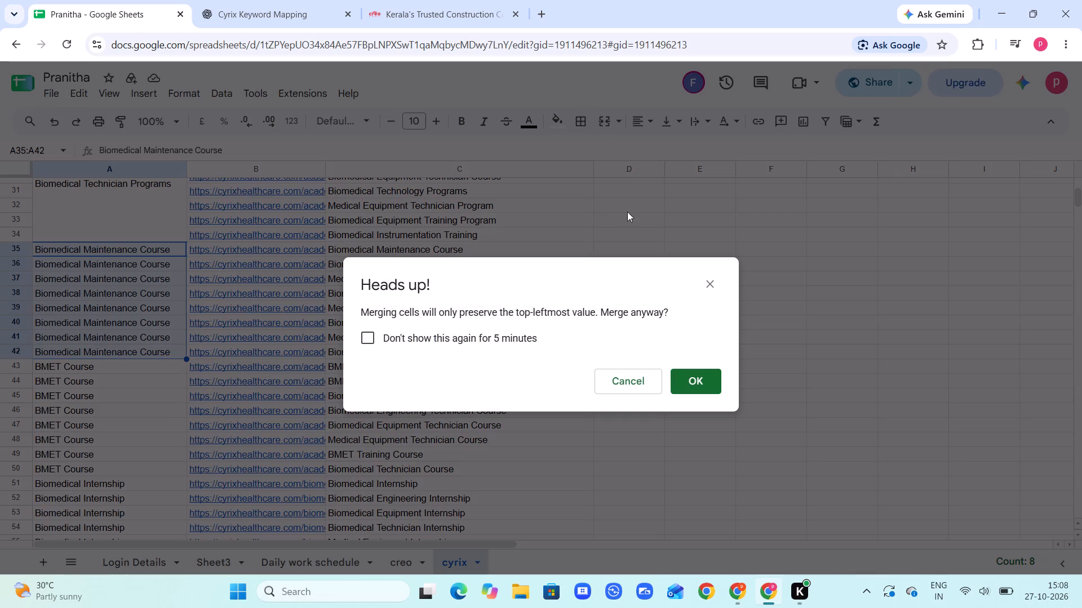
click(684, 377)
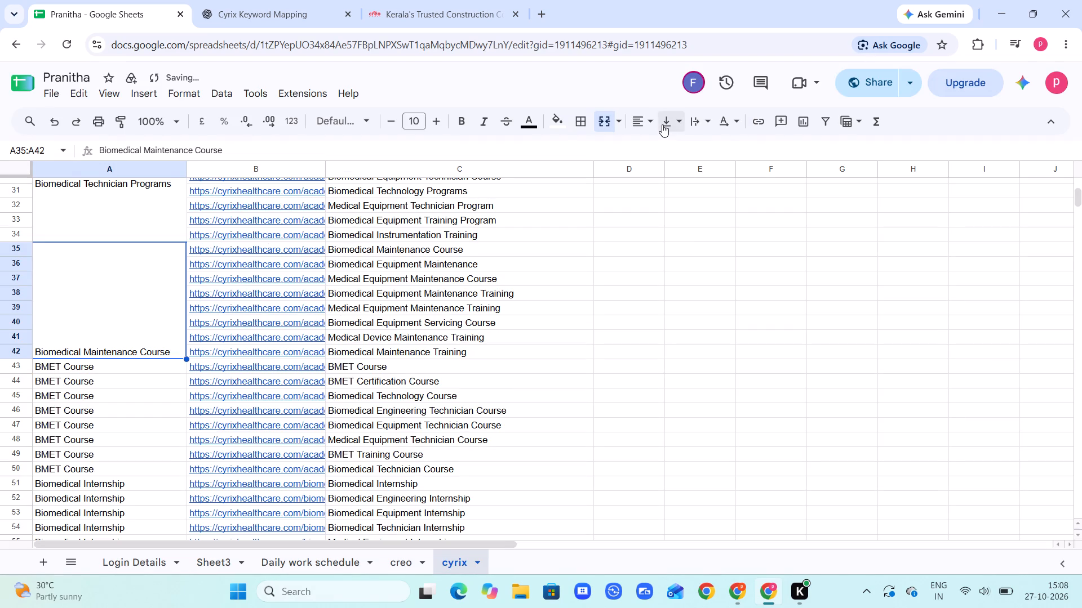
click(662, 124)
click(690, 145)
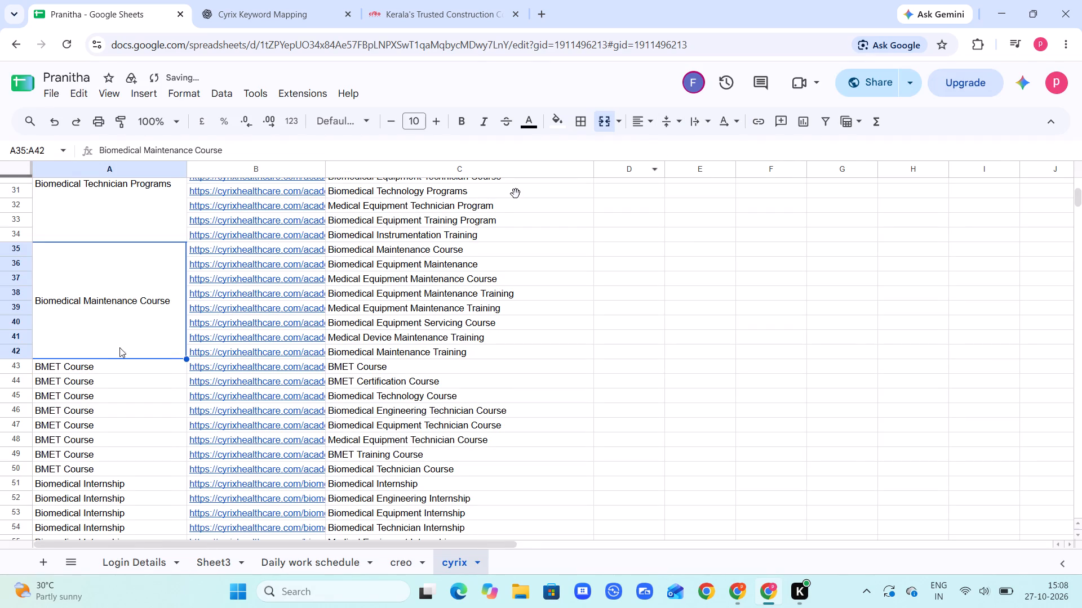
Merge the BMET Course page-name cells A43:A50 into one and align it vertically to the middle.
scroll(109, 351, down, 1)
scroll(131, 327, right, 2)
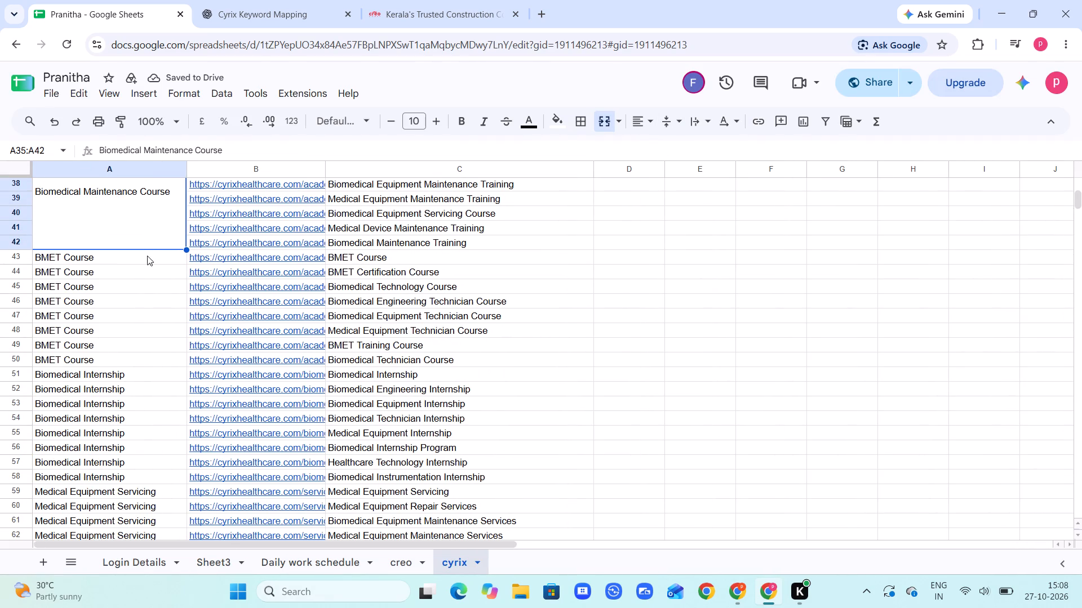
click(146, 262)
drag(146, 262, 148, 353)
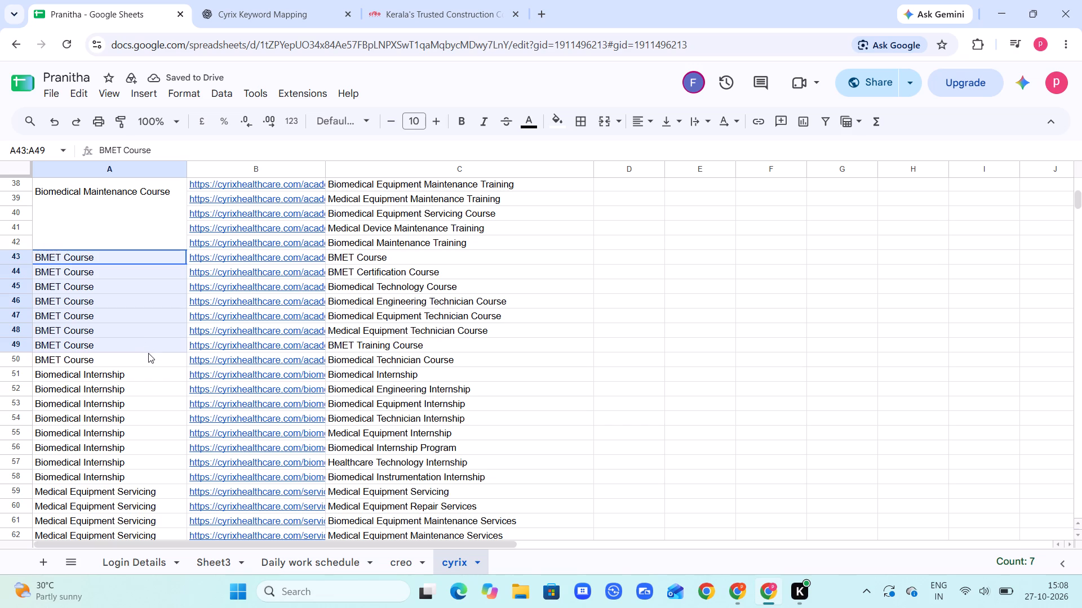
drag(148, 353, 149, 355)
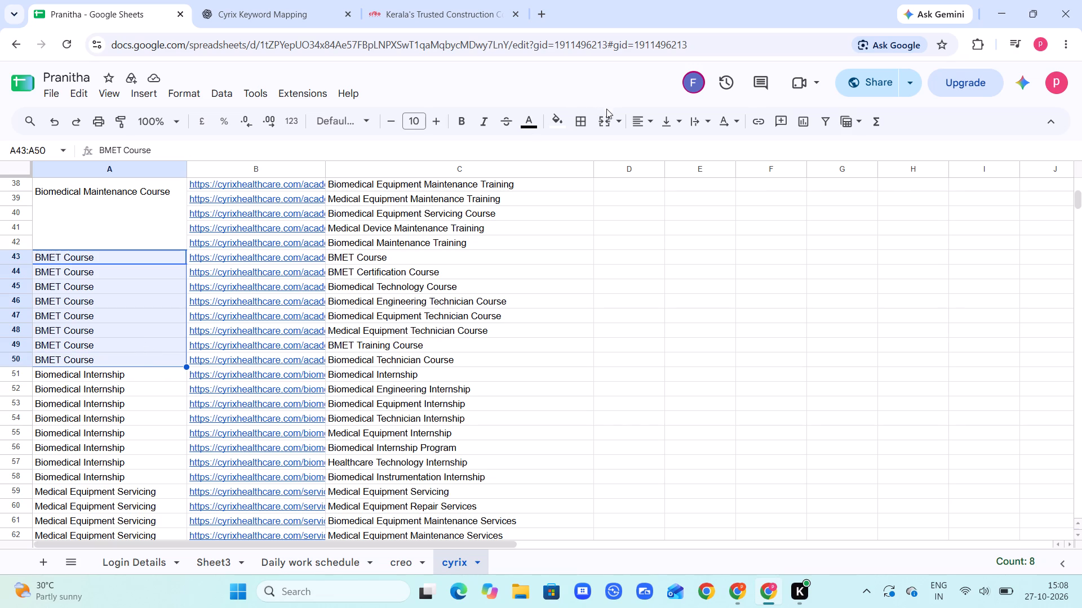
click(605, 119)
click(699, 388)
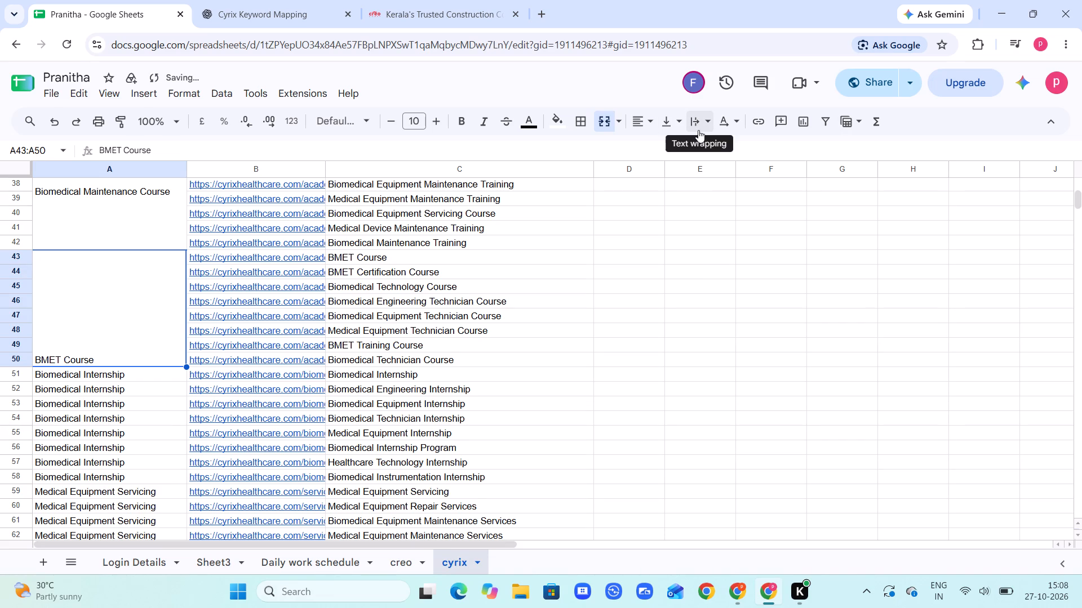
click(698, 130)
click(664, 114)
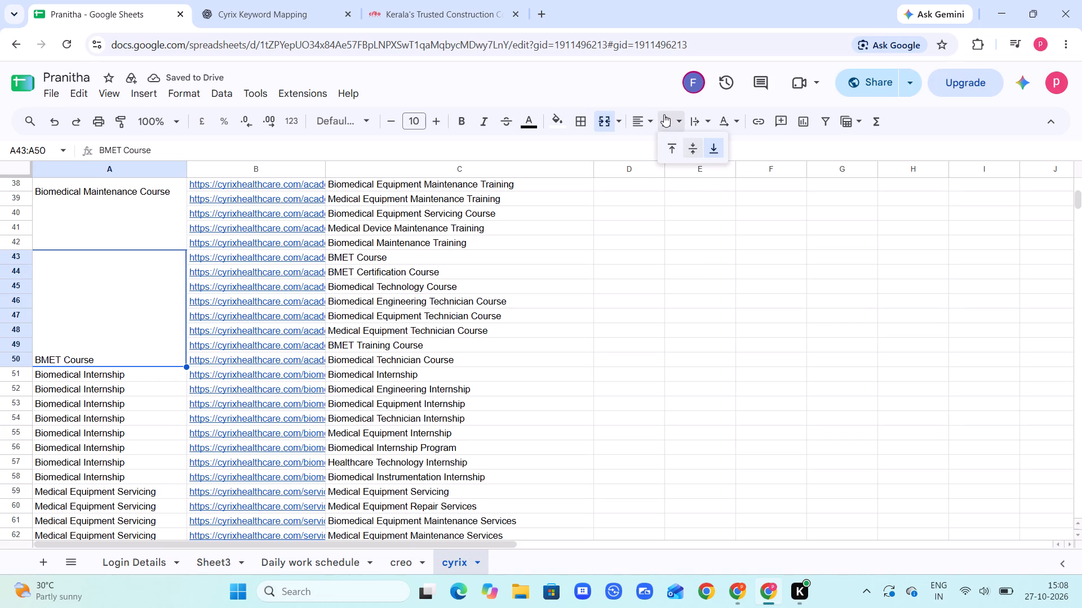
click(696, 141)
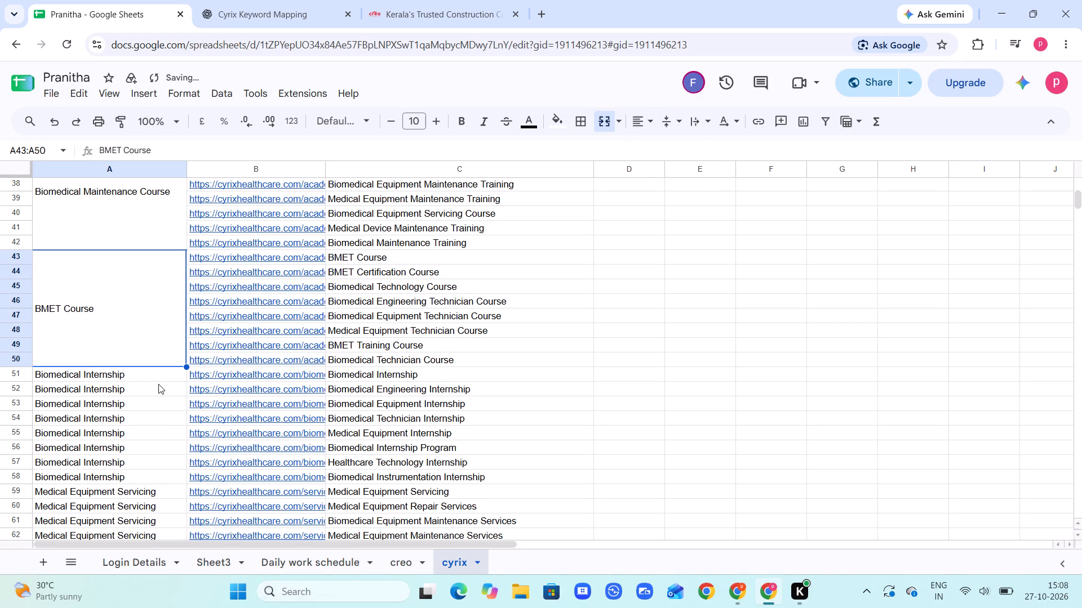
Merge the Biomedical Internship page-name cells A51:A58 into one and align it vertically to the middle.
scroll(158, 384, down, 1)
drag(149, 307, 148, 403)
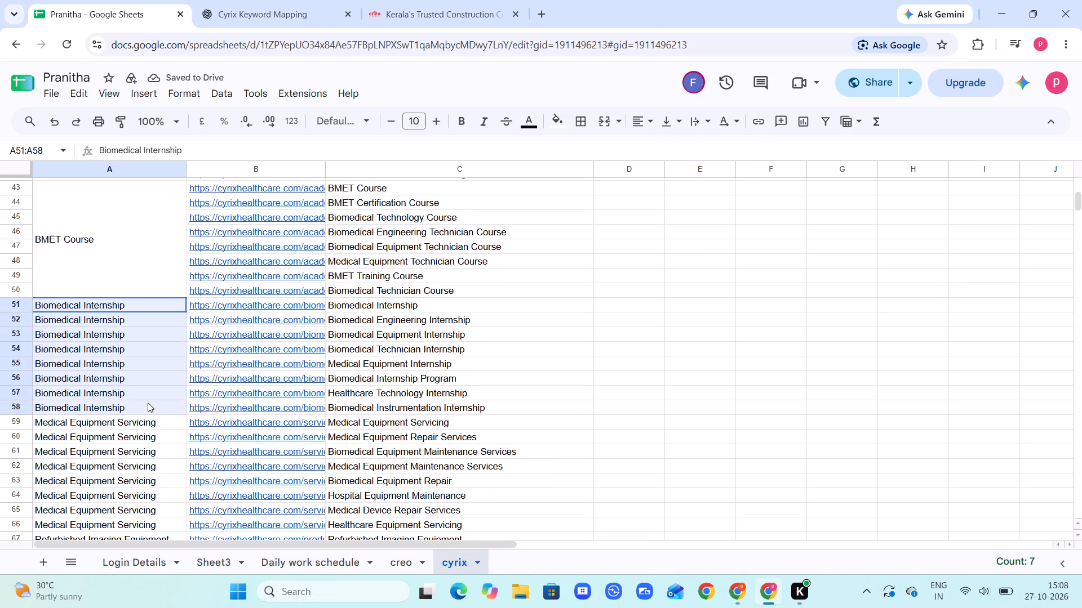
drag(148, 403, 148, 404)
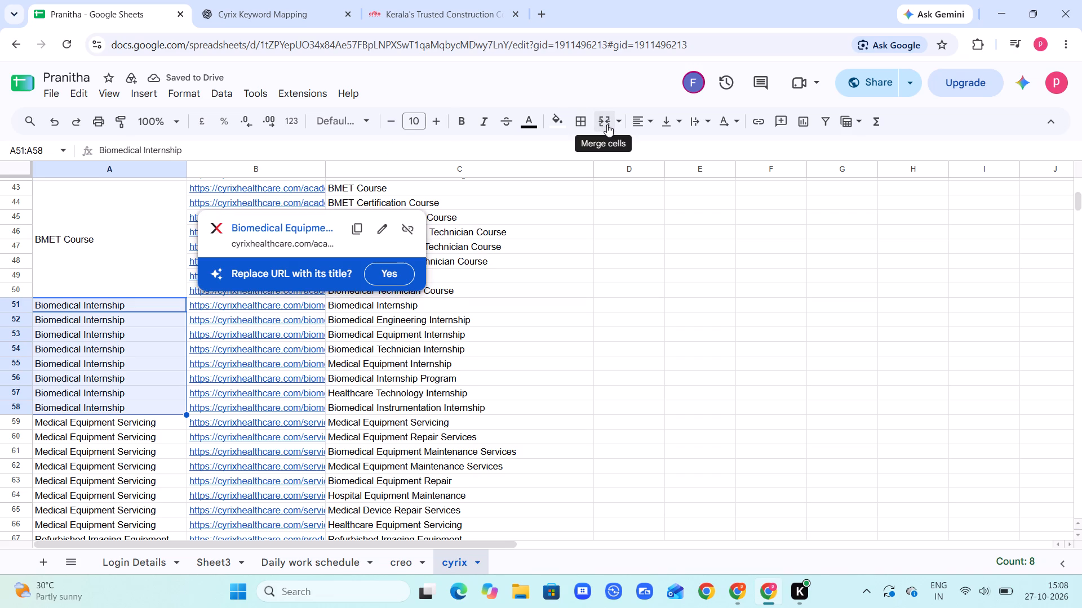
click(607, 124)
click(707, 378)
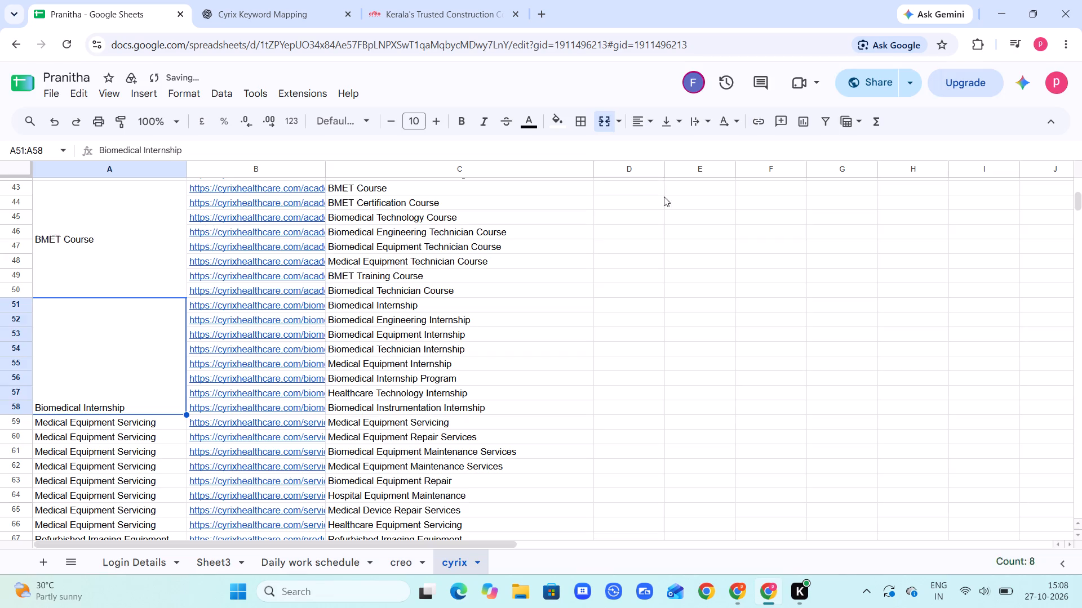
drag(660, 120, 694, 155)
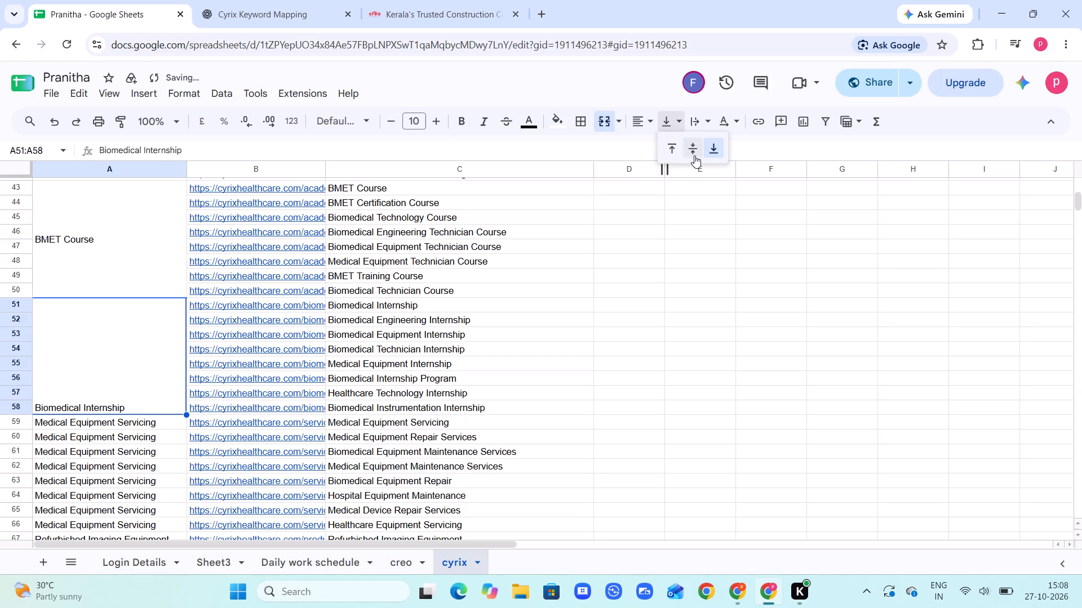
drag(694, 155, 693, 153)
click(693, 153)
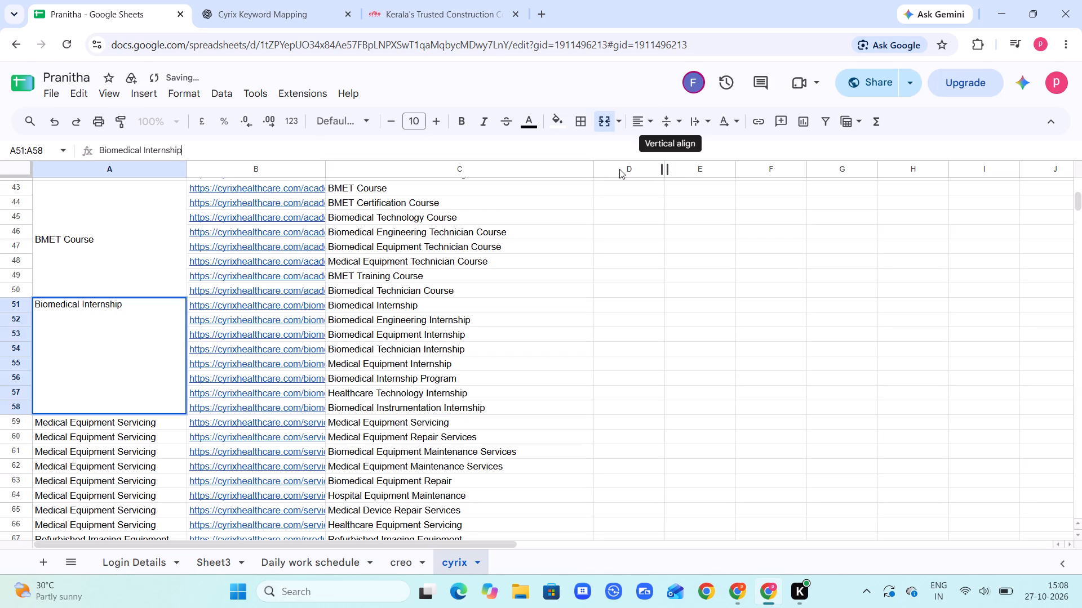
click(667, 131)
click(685, 147)
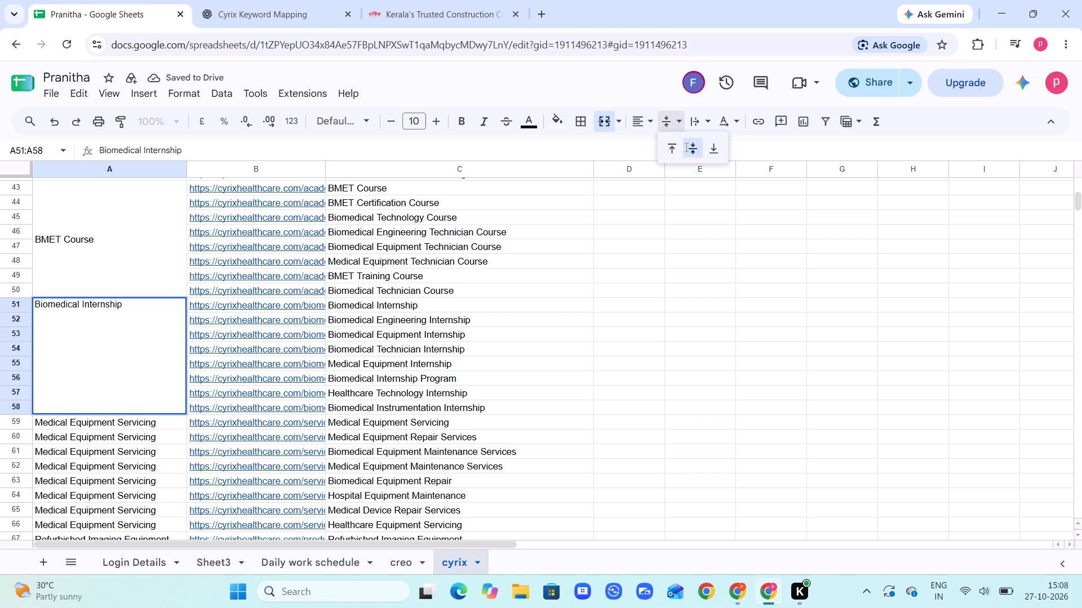
Align the Medical Equipment Servicing page-name cells A59:A66 vertically to the middle and merge them into one.
scroll(177, 458, down, 3)
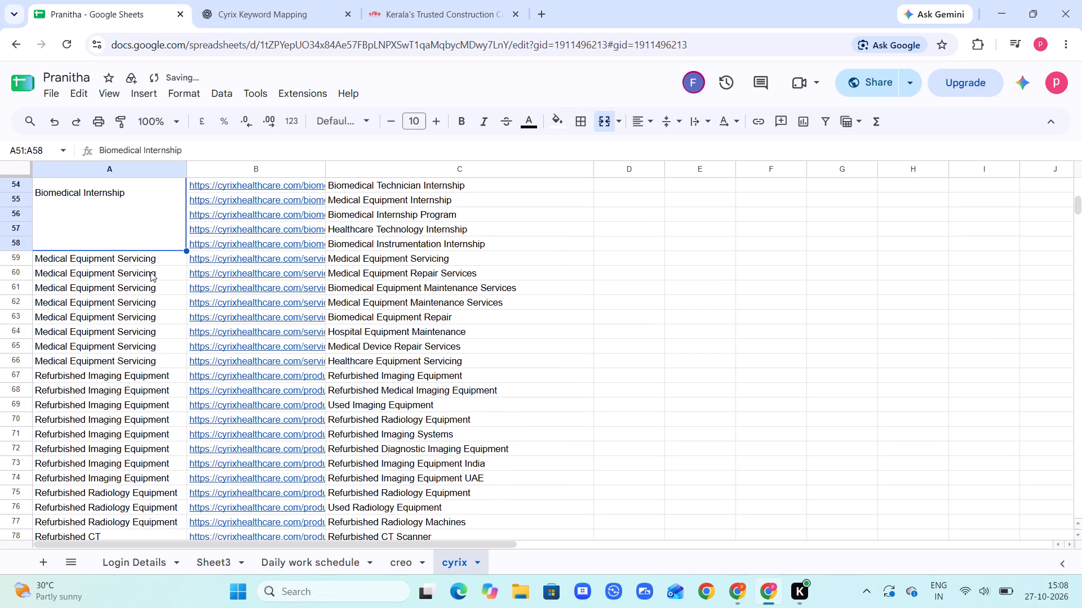
drag(159, 260, 158, 357)
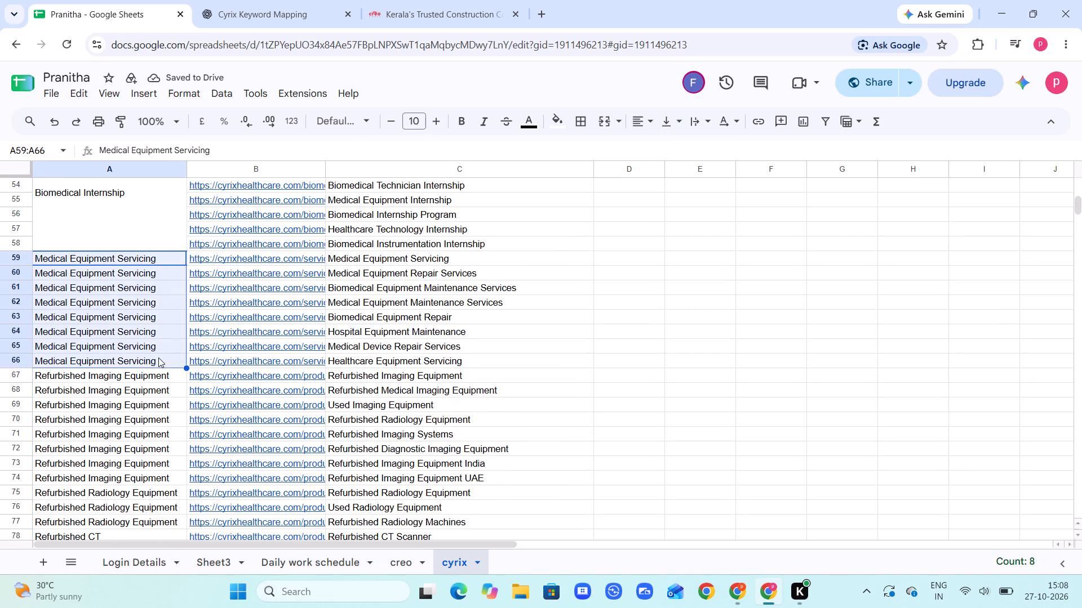
click(666, 128)
click(693, 154)
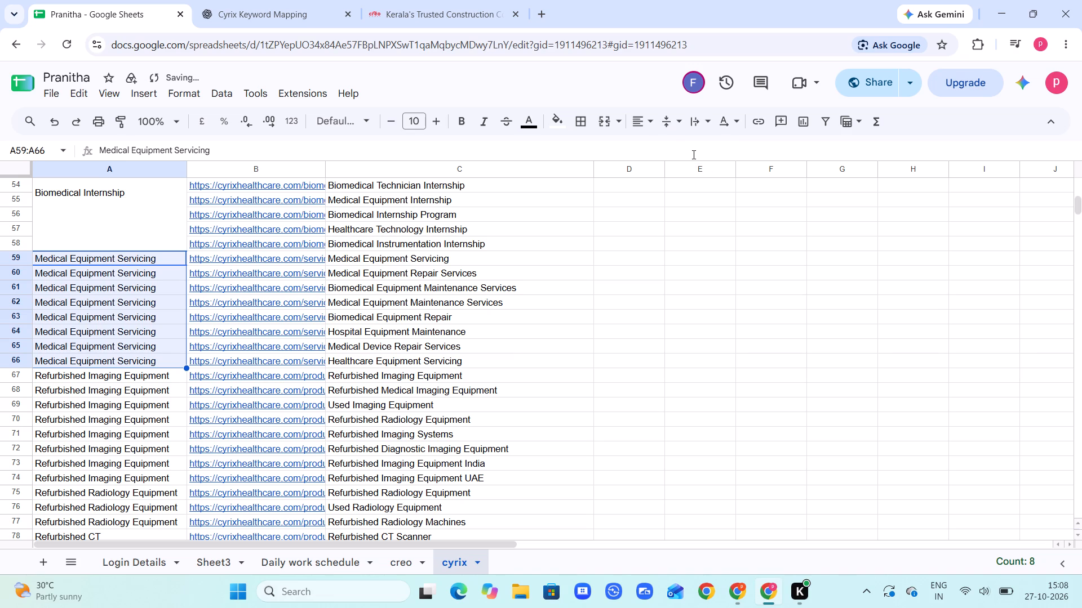
click(609, 120)
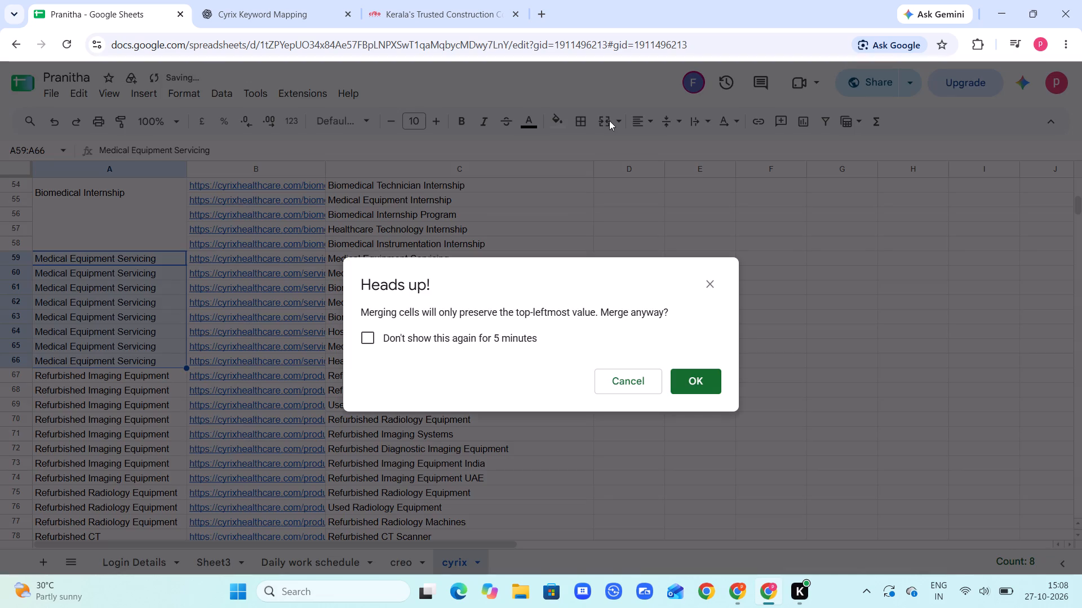
click(706, 379)
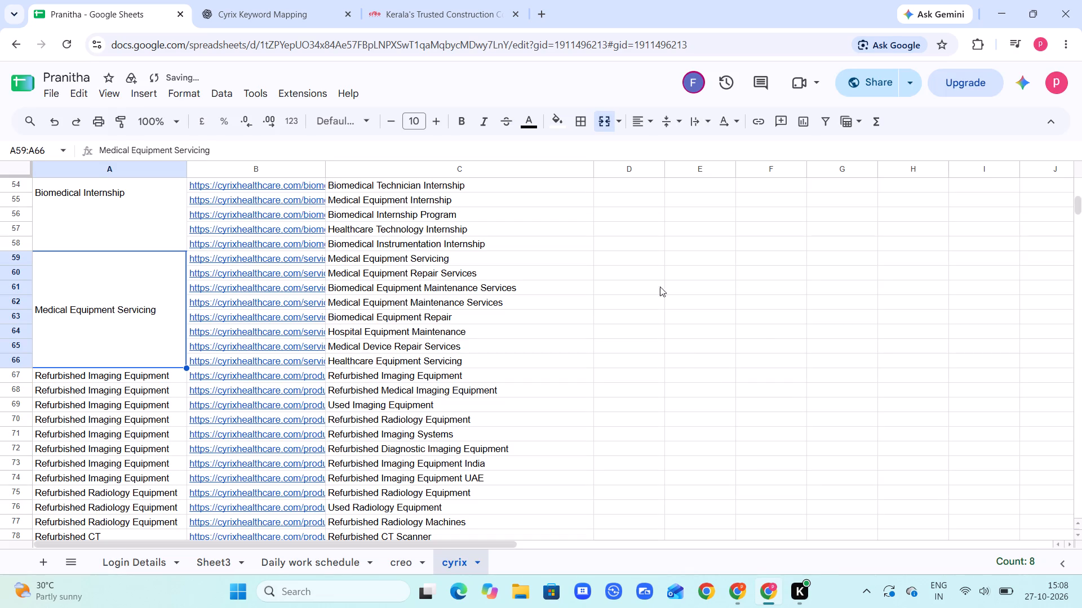
Middle-align the Refurbished Imaging Equipment cells A67:A74 vertically and merge them into one, suppressing the merge warning for 5 minutes.
drag(138, 377, 135, 475)
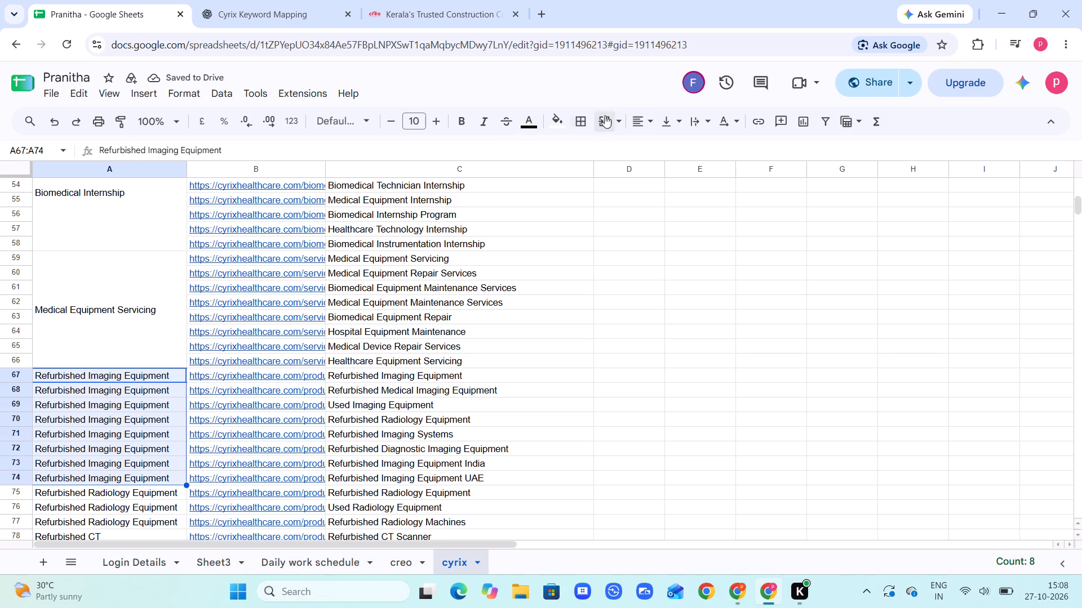
click(688, 124)
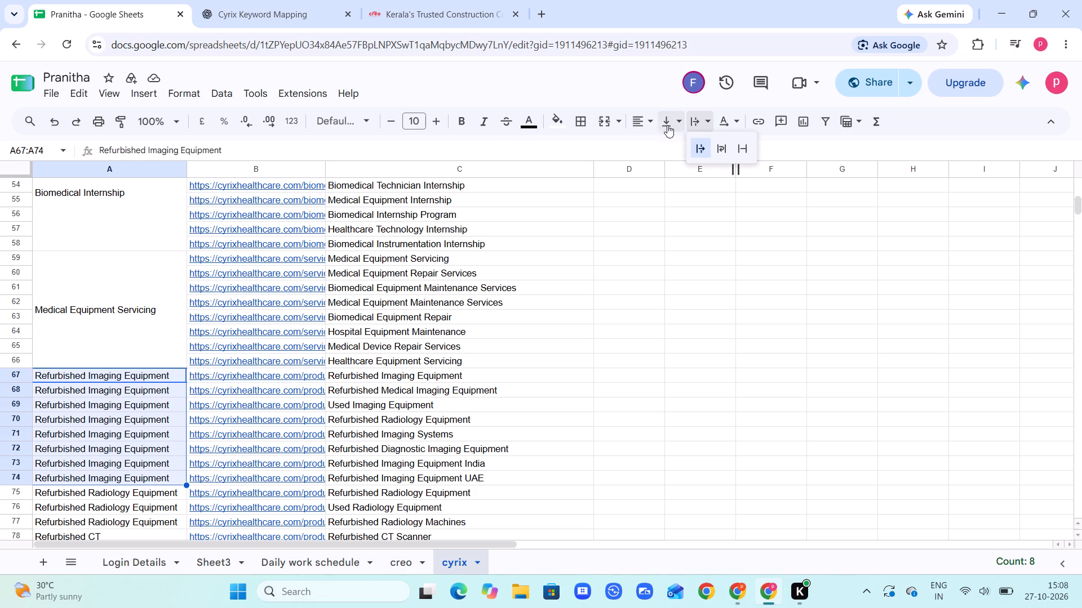
click(659, 117)
click(694, 154)
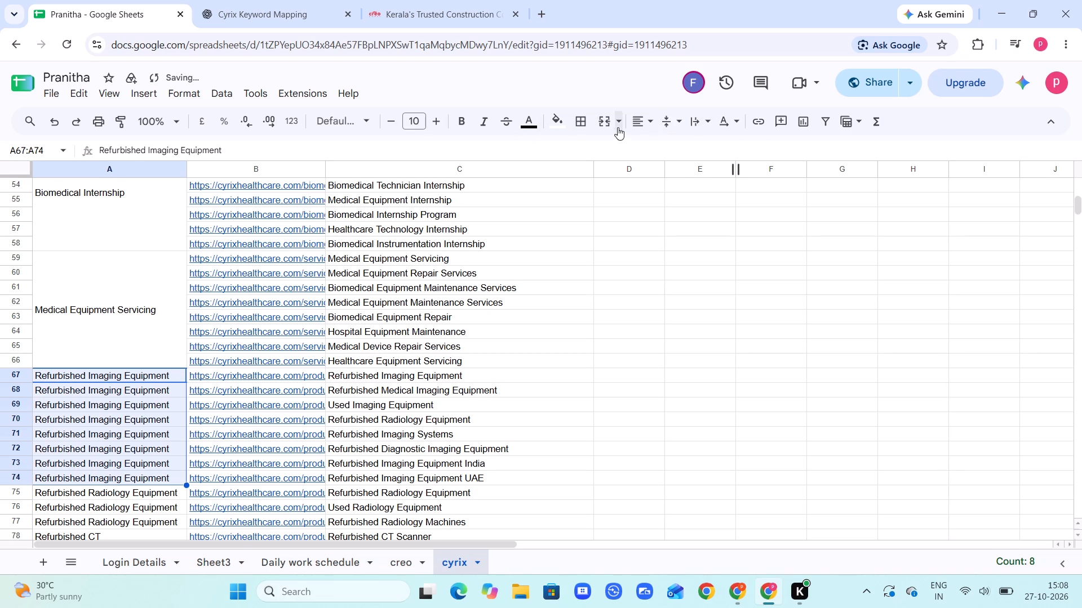
click(594, 125)
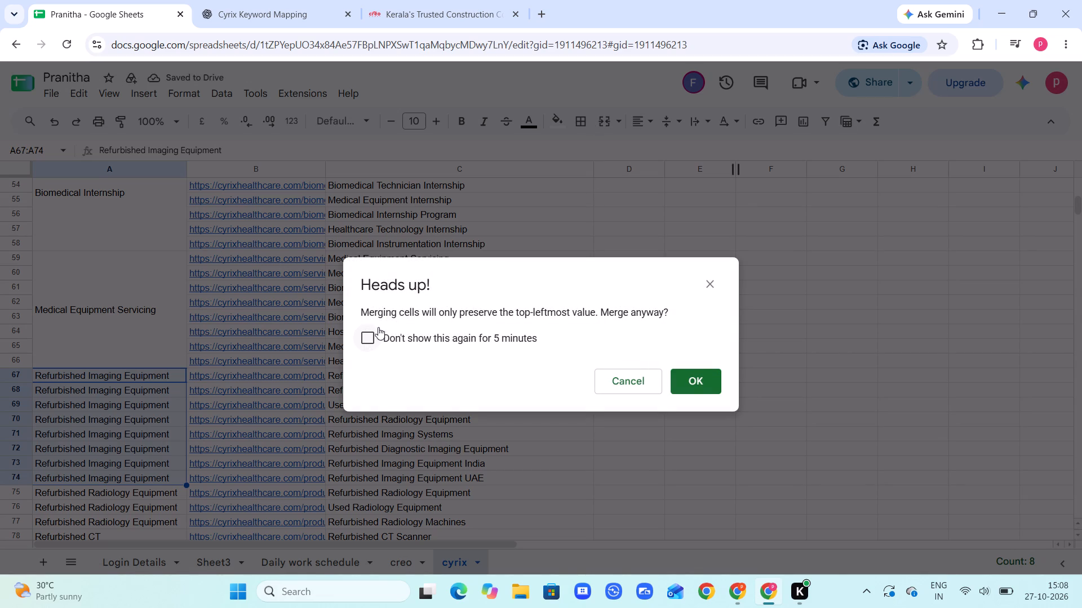
click(371, 333)
click(700, 380)
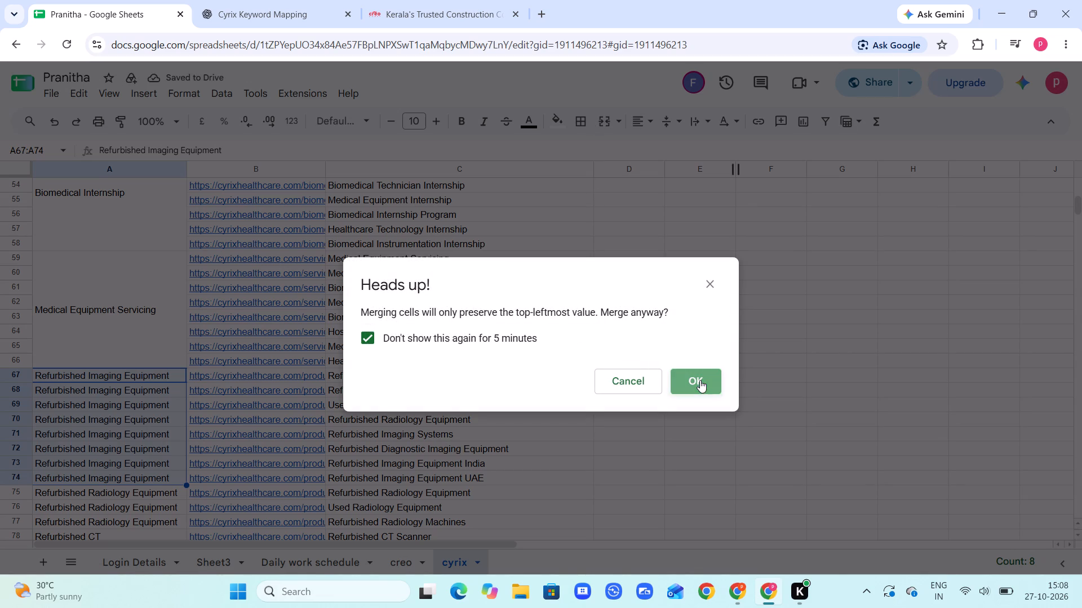
Merge the Refurbished Radiology Equipment page-name cells A75:A77 into one and align it vertically to the middle.
scroll(205, 409, down, 2)
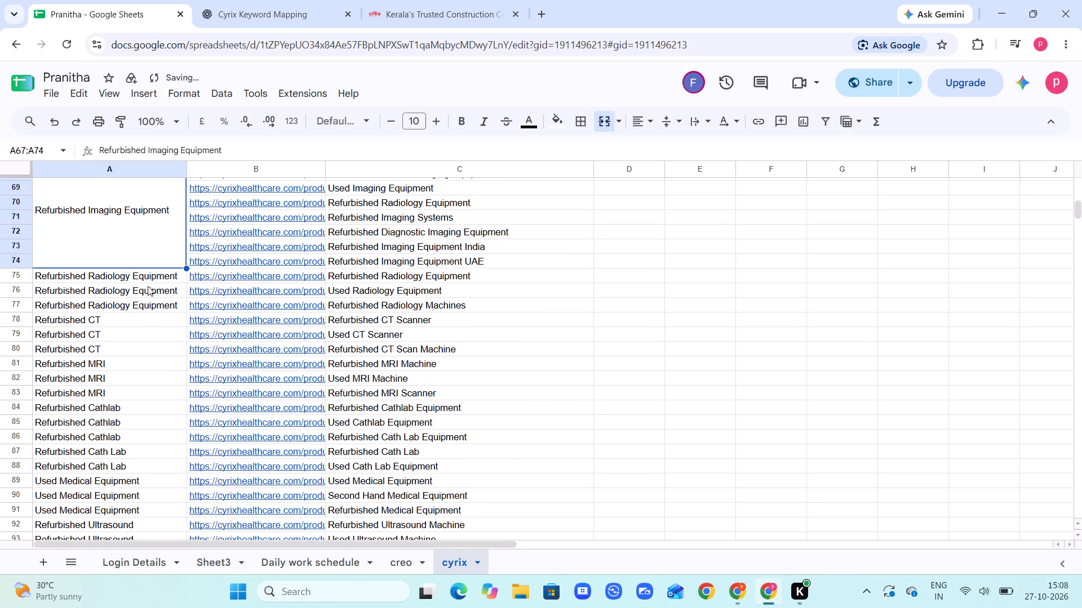
drag(149, 275, 149, 304)
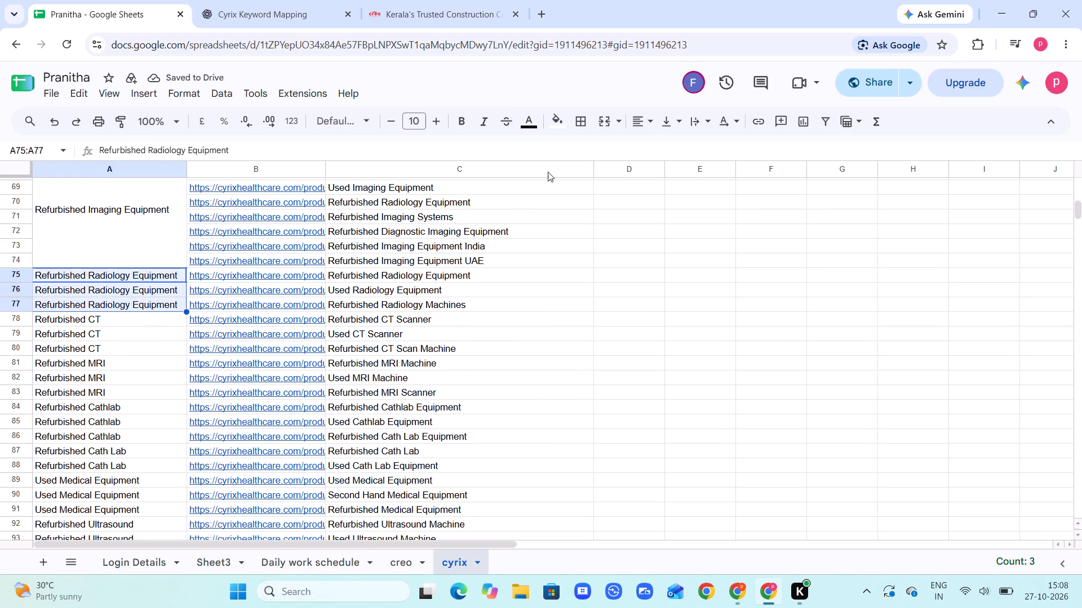
click(597, 126)
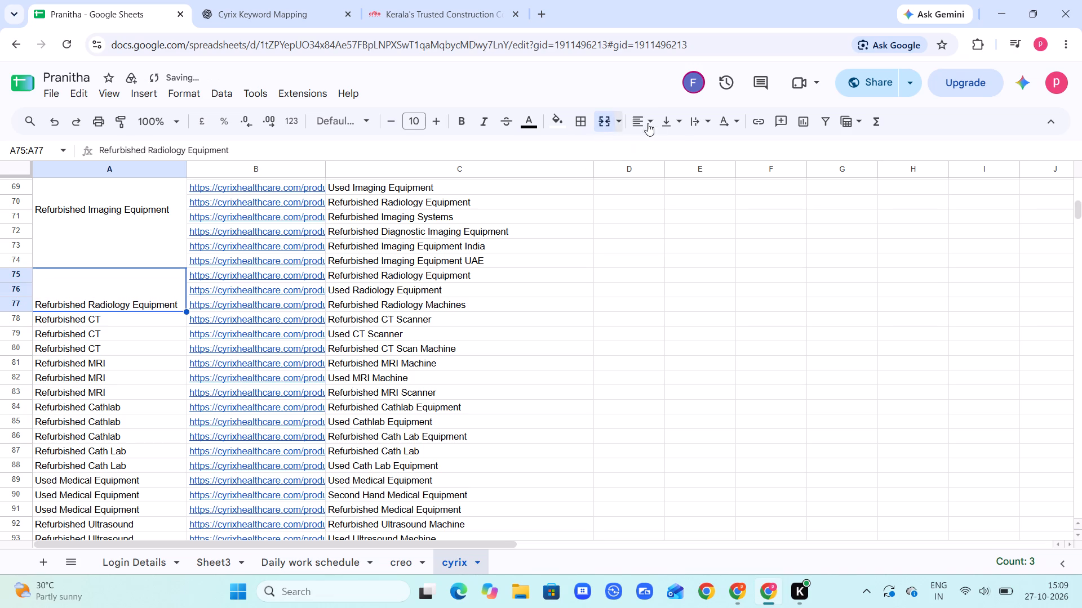
click(663, 123)
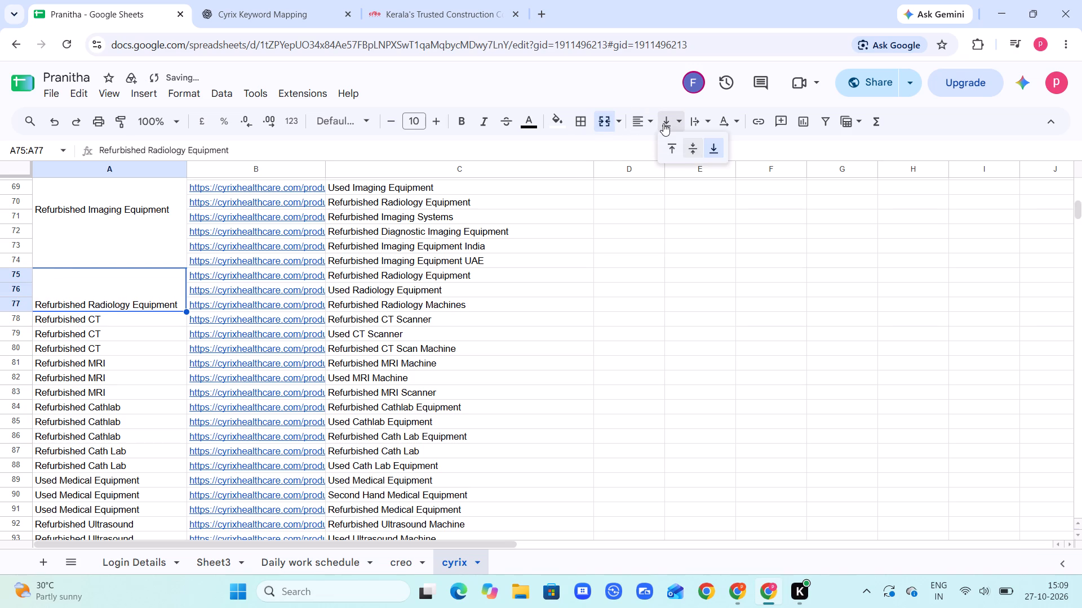
click(693, 151)
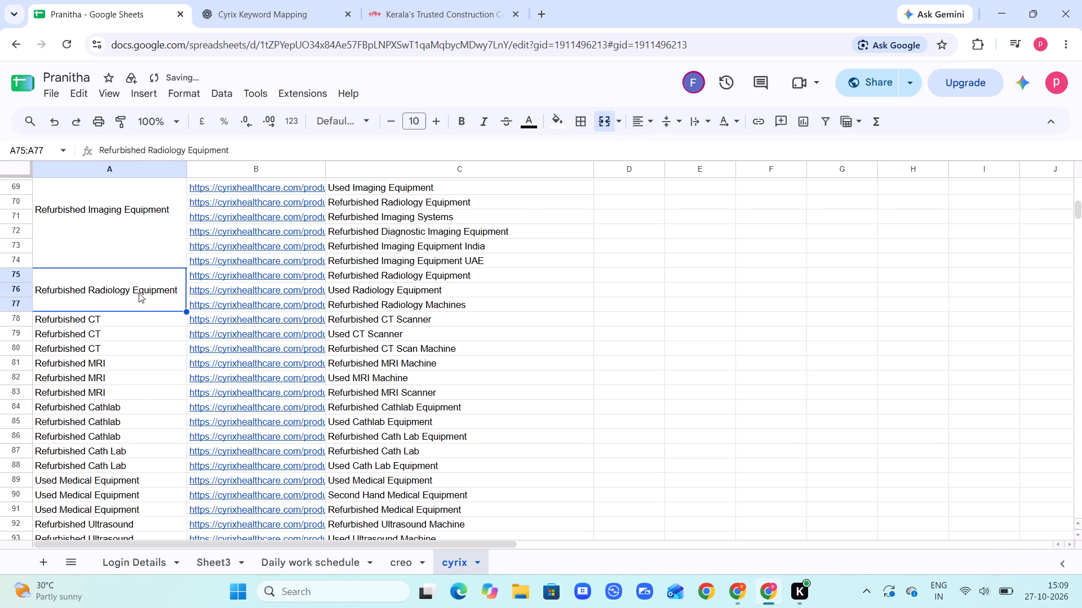
Merge the Refurbished CT page-name cells A78:A80 into one and align it vertically to the middle.
drag(138, 319, 134, 351)
click(597, 124)
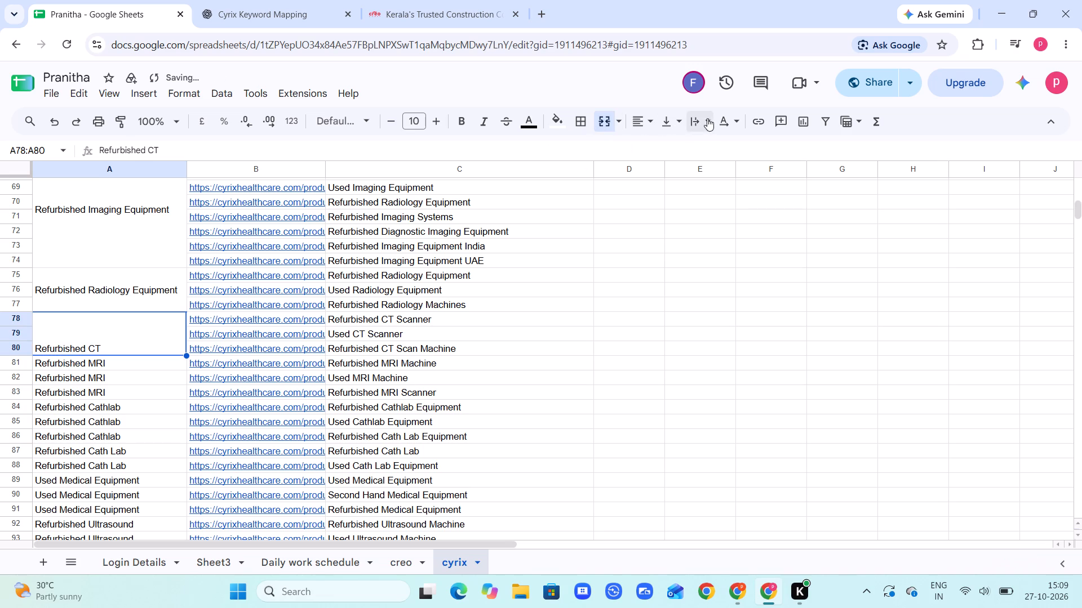
click(674, 124)
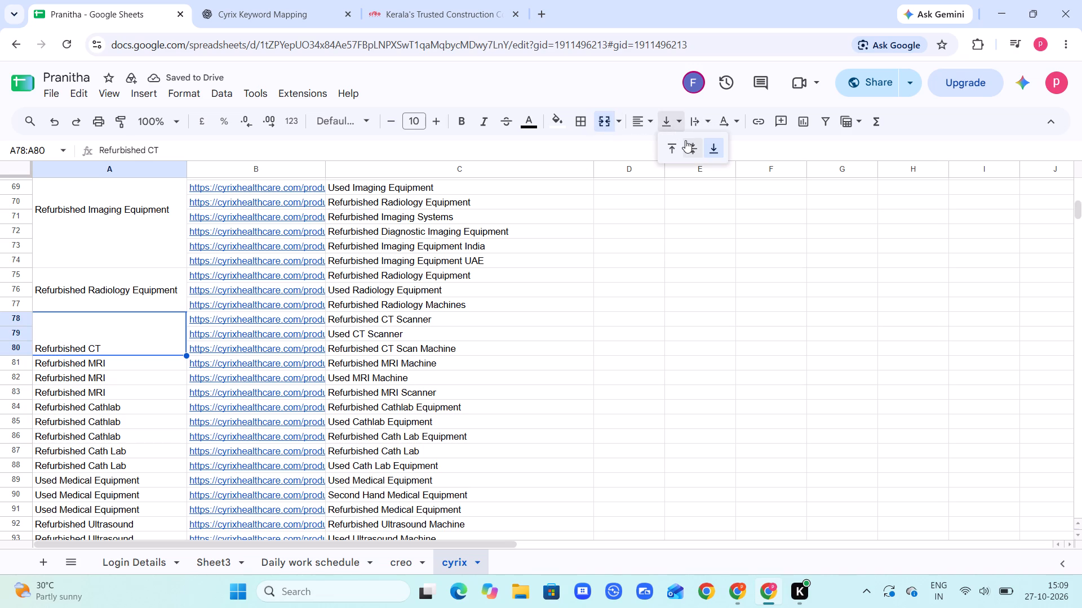
click(685, 140)
Merge the Refurbished MRI page-name cells A81:A83 into one and align it vertically to the middle.
scroll(22, 388, down, 1)
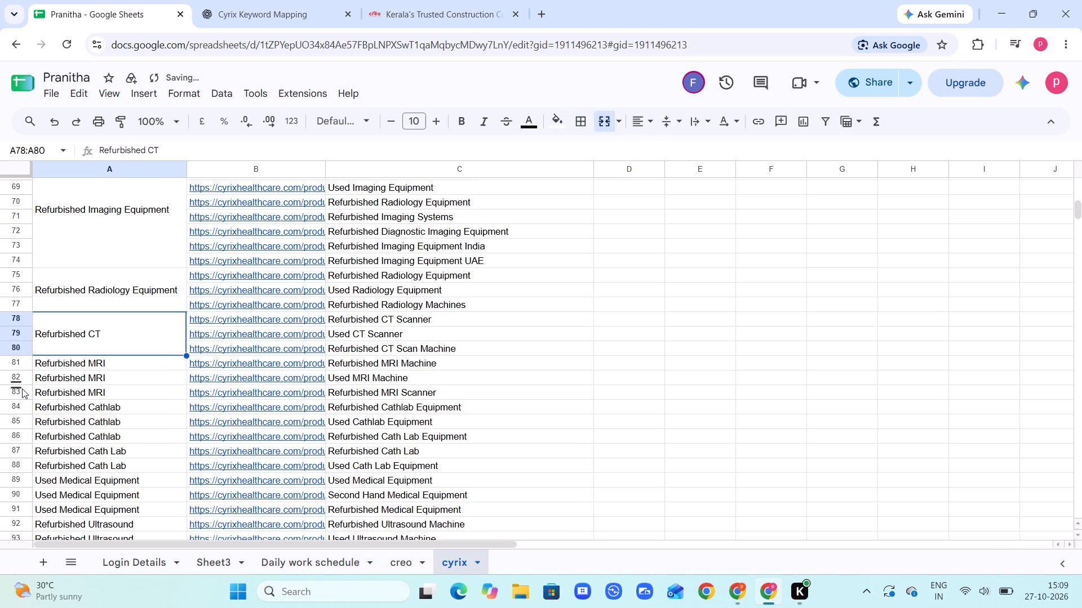
scroll(22, 388, down, 1)
drag(129, 304, 127, 328)
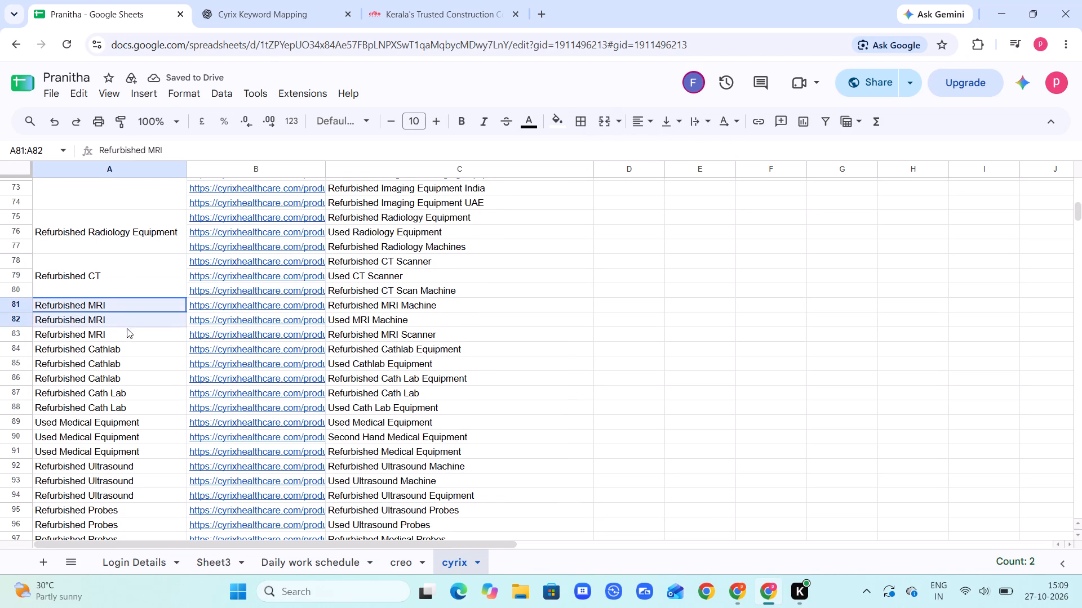
drag(127, 328, 131, 333)
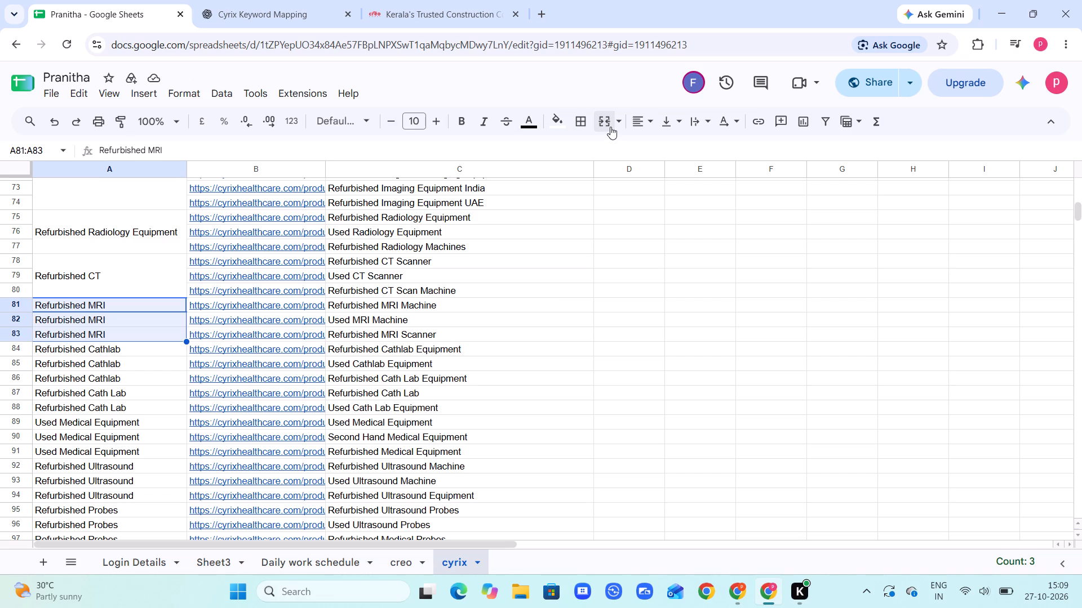
click(610, 127)
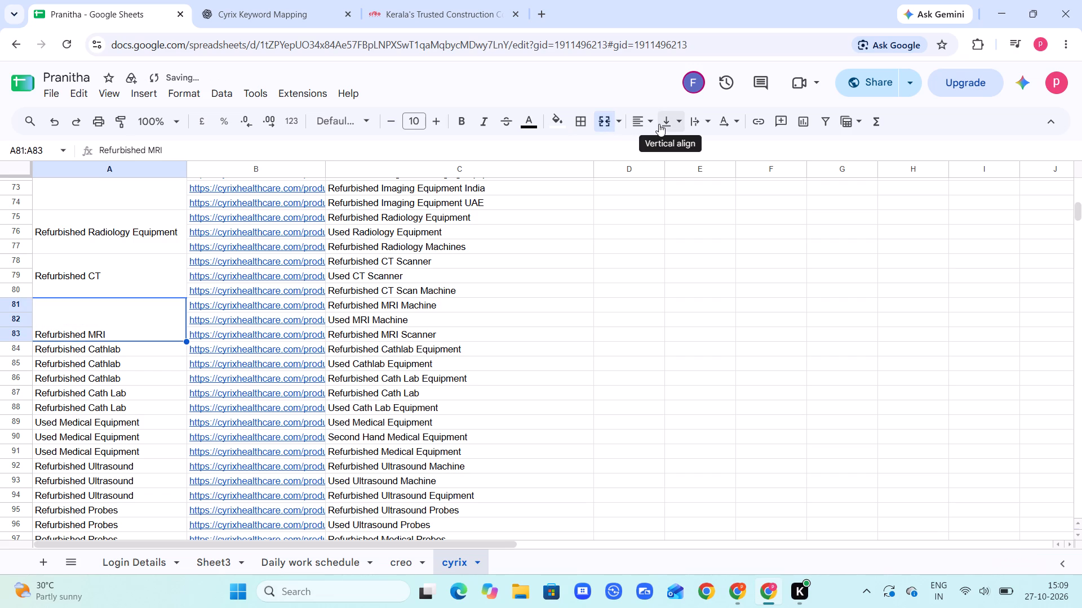
click(659, 124)
click(697, 153)
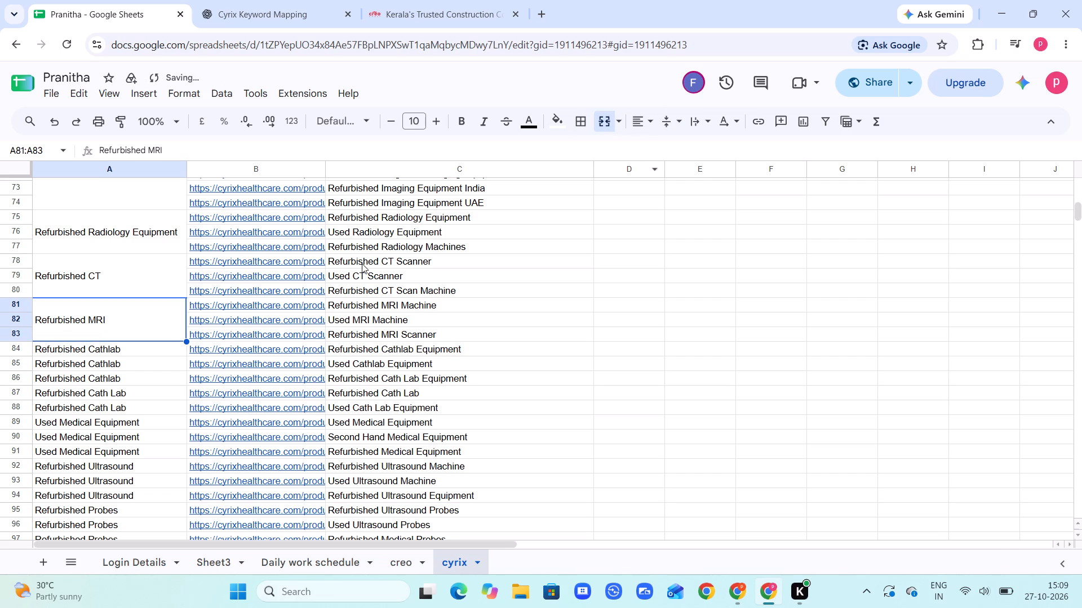
Merge the Refurbished Cathlab and Refurbished Cath Lab page-name cells A84:A88 into one and align it vertically to the middle.
scroll(109, 394, down, 1)
drag(131, 293, 131, 314)
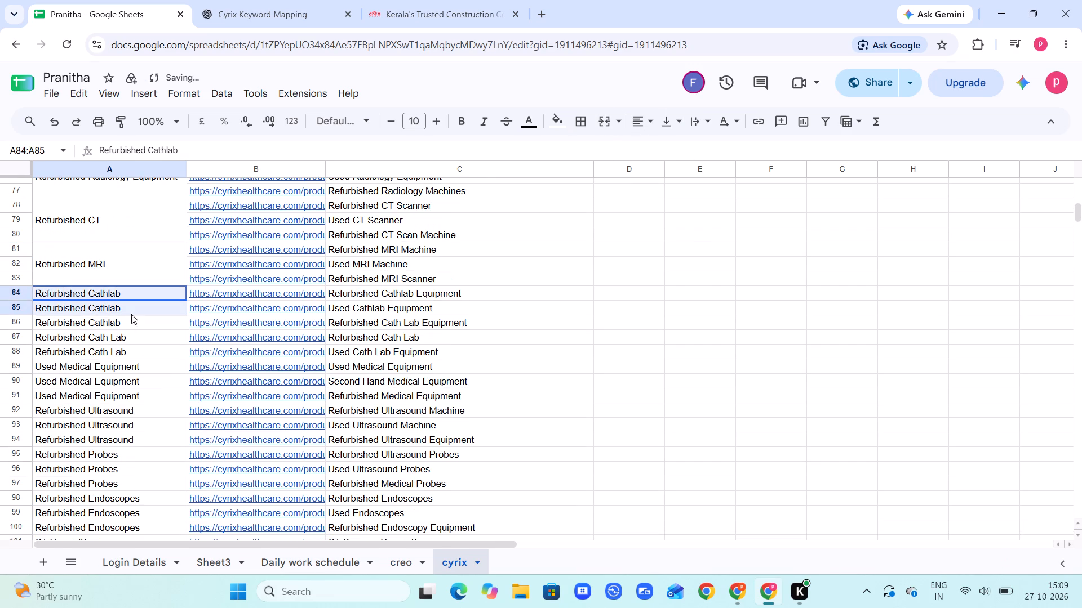
drag(131, 314, 132, 349)
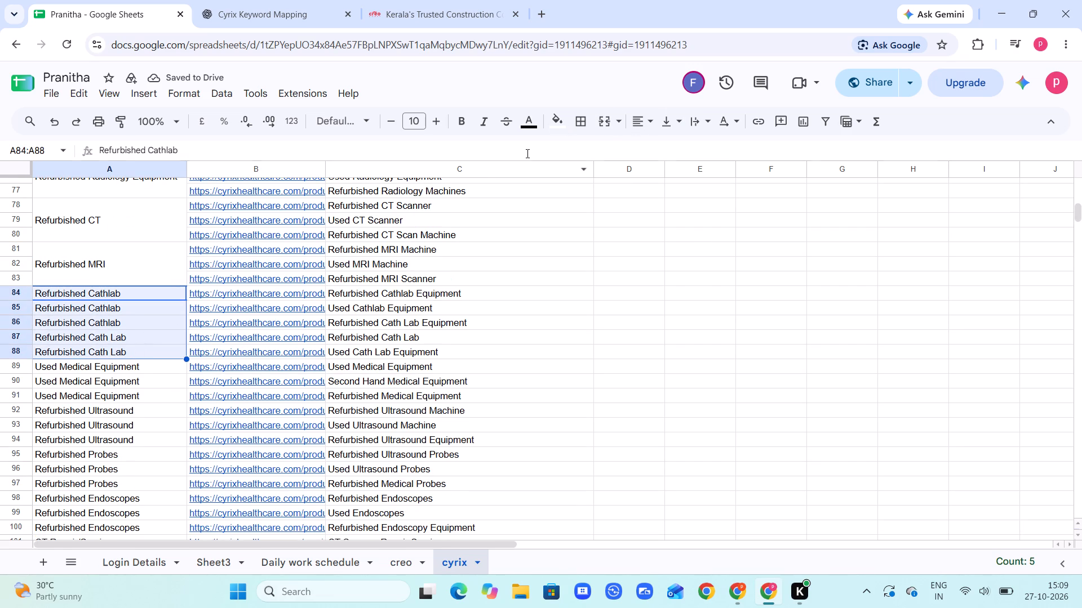
click(602, 123)
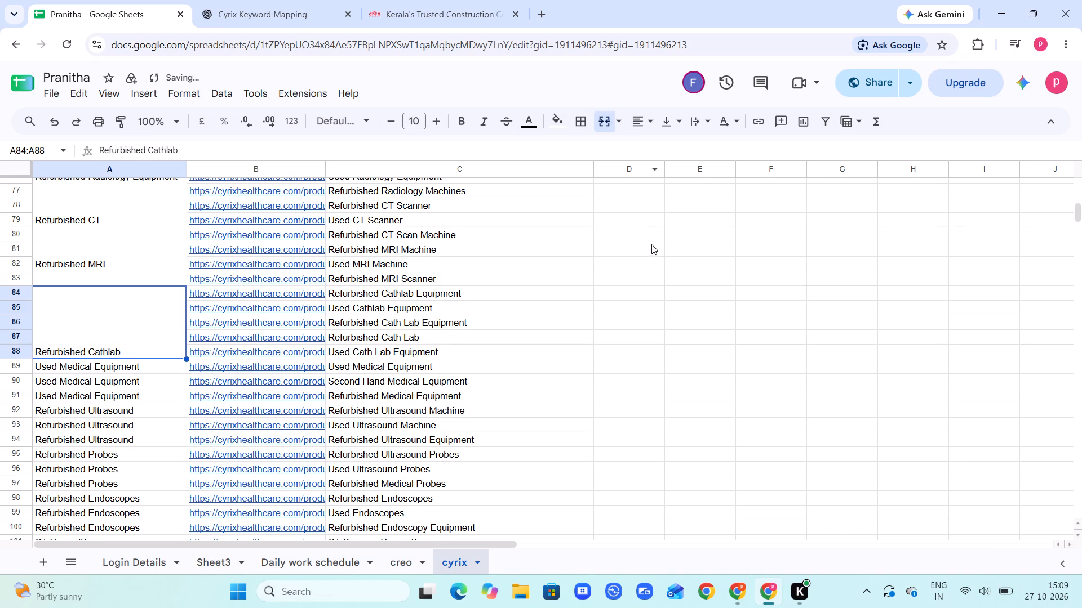
click(665, 124)
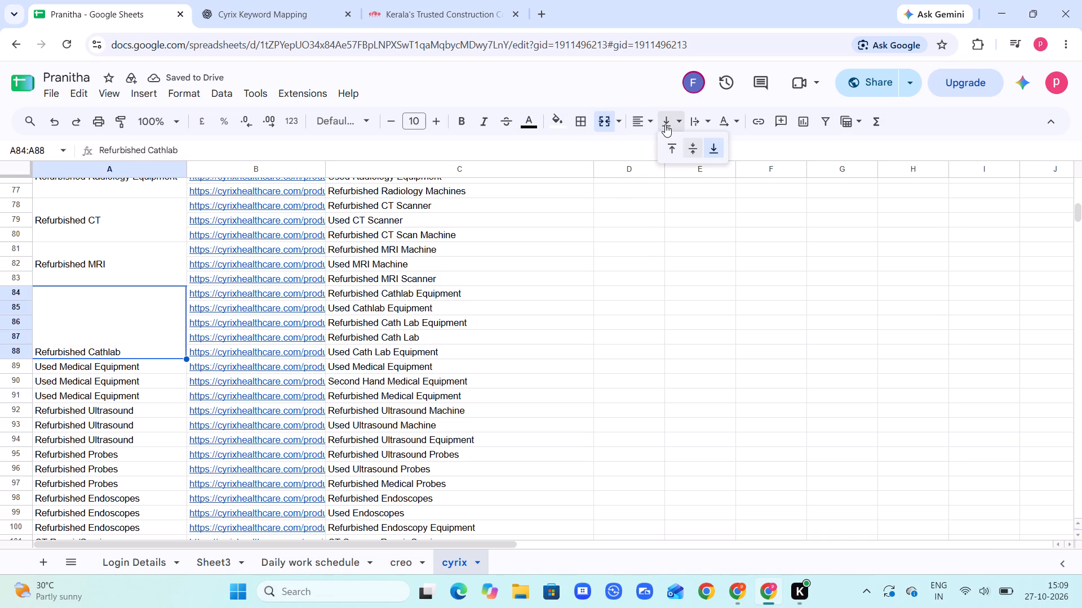
click(693, 147)
Merge the Used Medical Equipment page-name cells A89:A91 into one and align it vertically to the middle.
scroll(104, 338, down, 1)
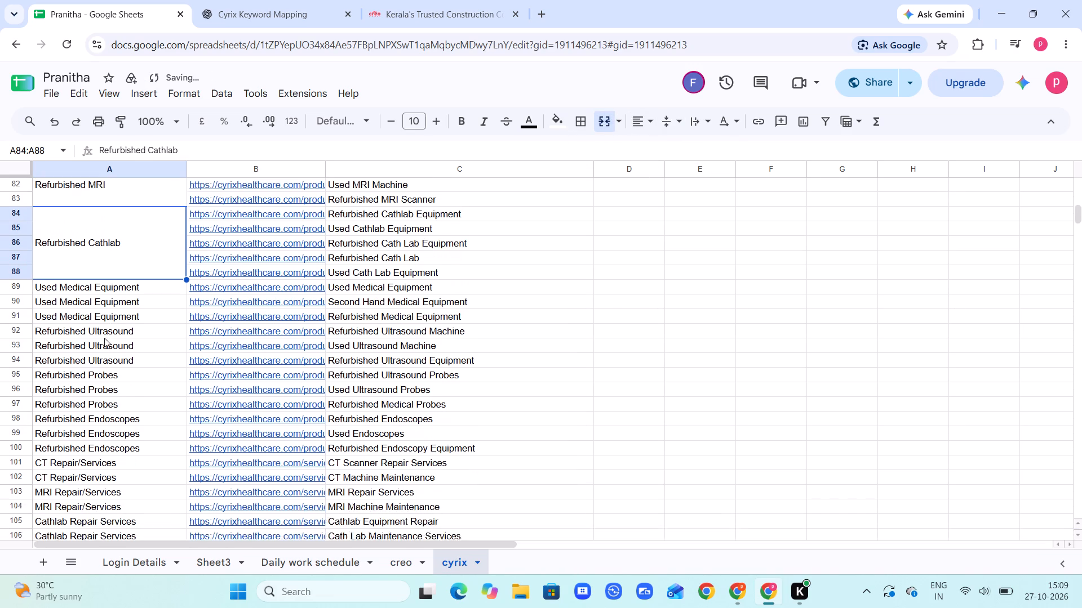
scroll(104, 338, down, 1)
drag(145, 270, 145, 312)
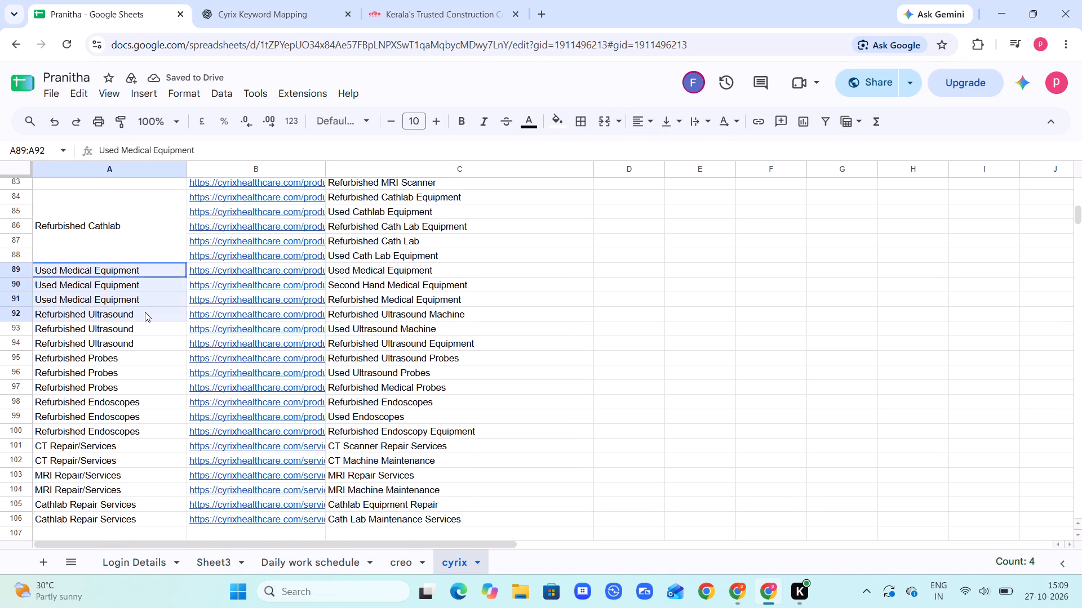
drag(145, 312, 147, 299)
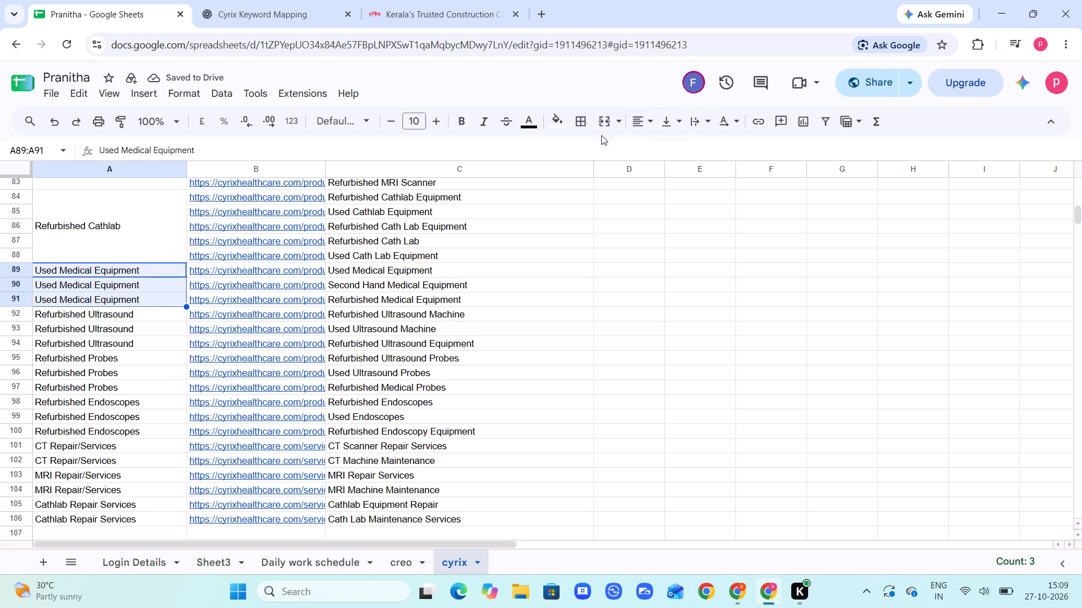
click(606, 127)
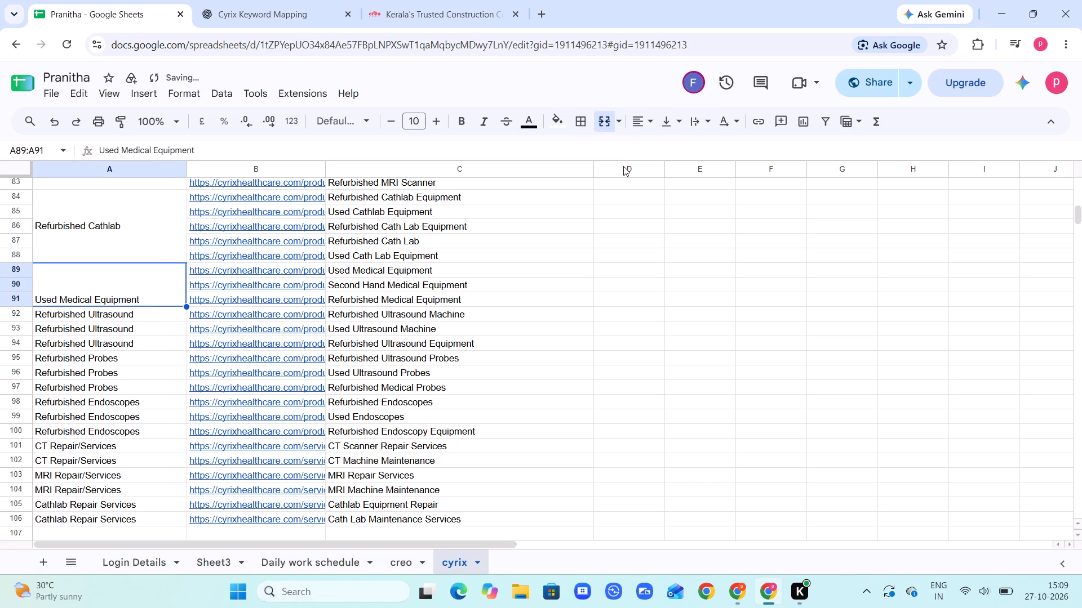
click(668, 127)
click(691, 149)
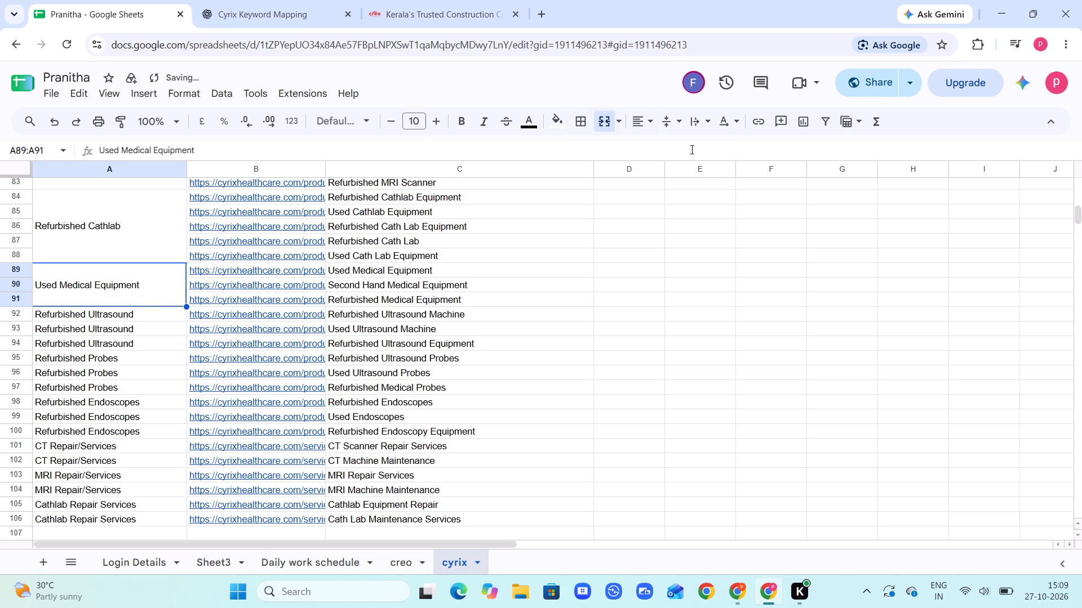
Merge the Refurbished Ultrasound page-name cells A92:A94 into one and align it vertically to the middle.
scroll(147, 401, down, 1)
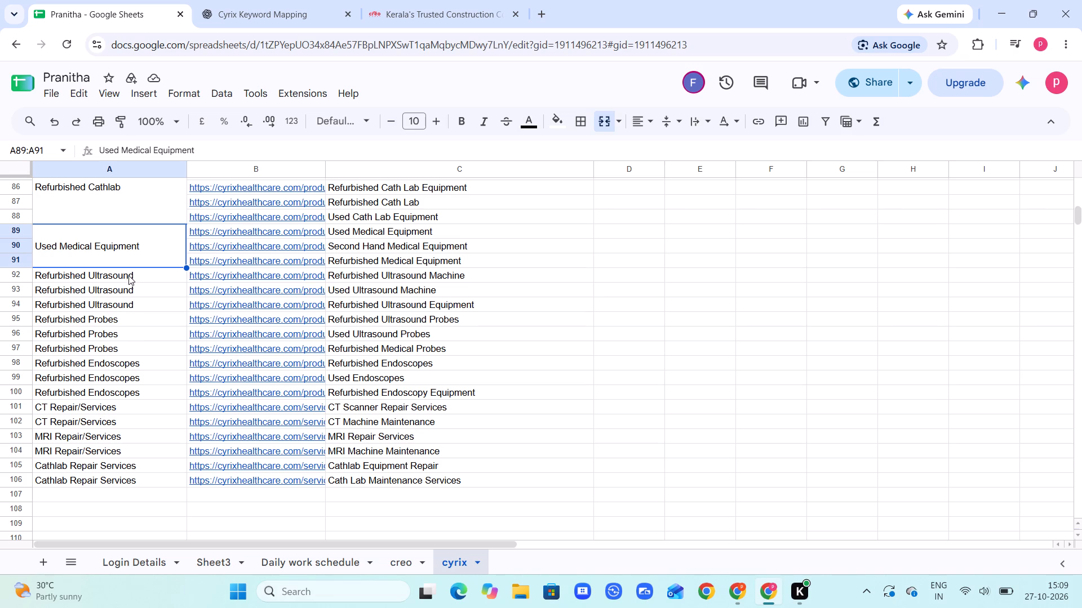
drag(134, 276, 131, 302)
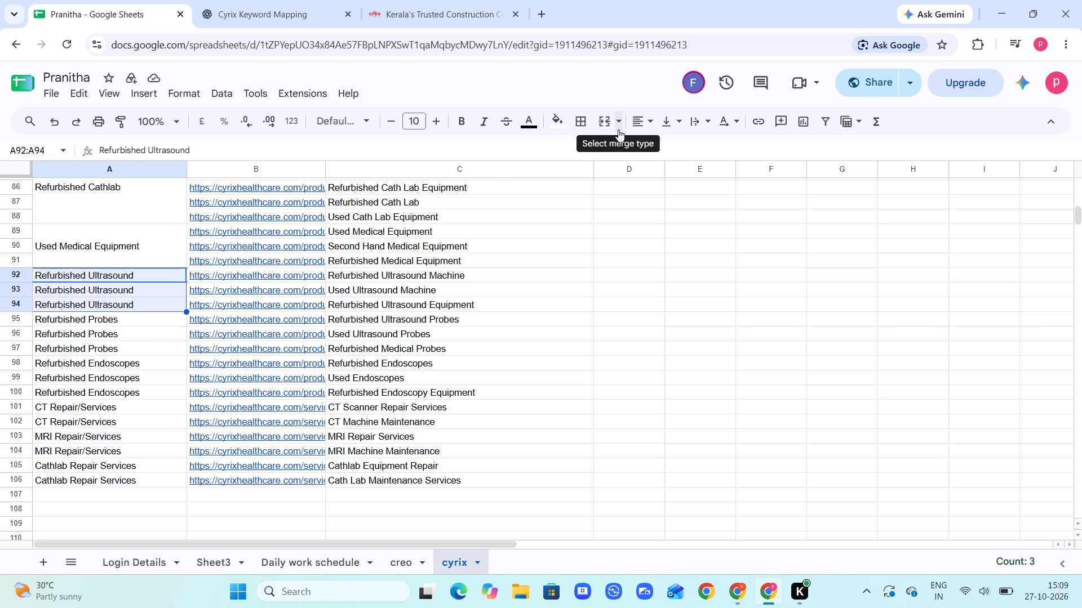
click(602, 129)
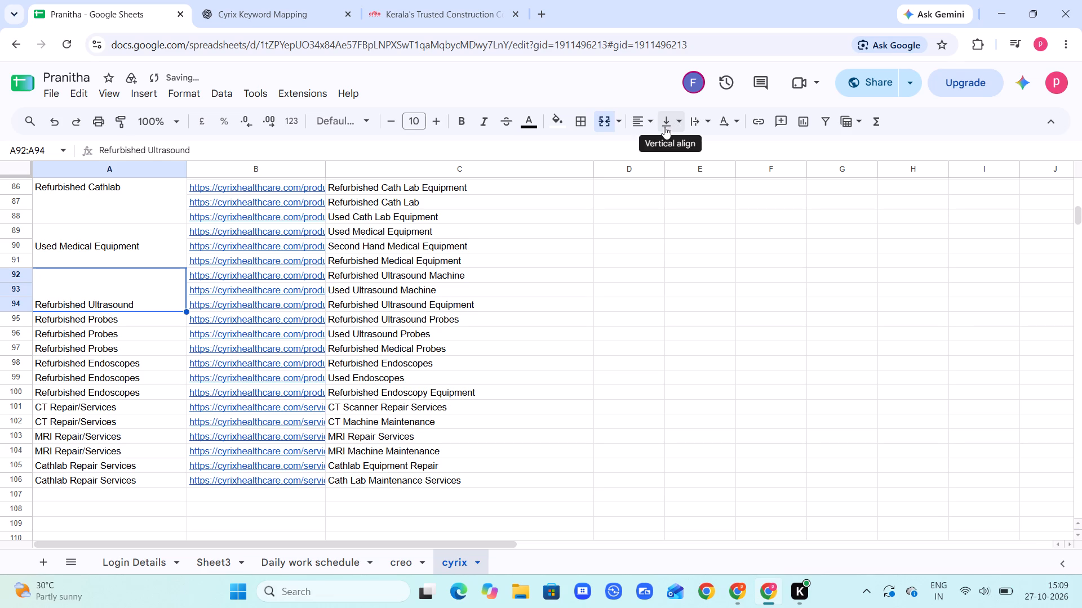
click(664, 127)
click(689, 157)
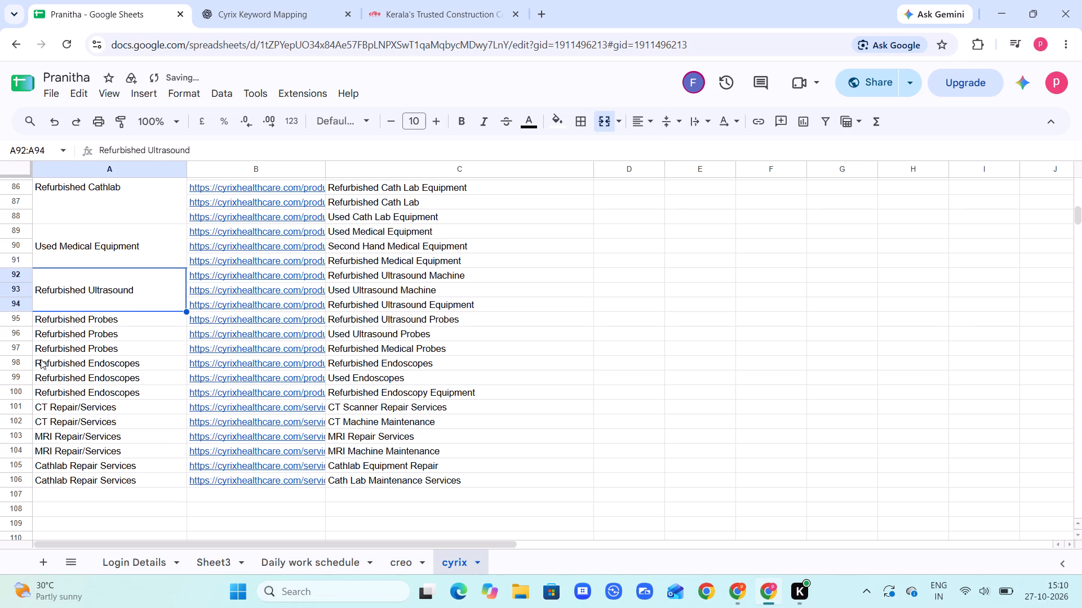
Merge the Refurbished Probes page-name cells A95:A97 into one and align it vertically to the middle.
drag(128, 321, 131, 336)
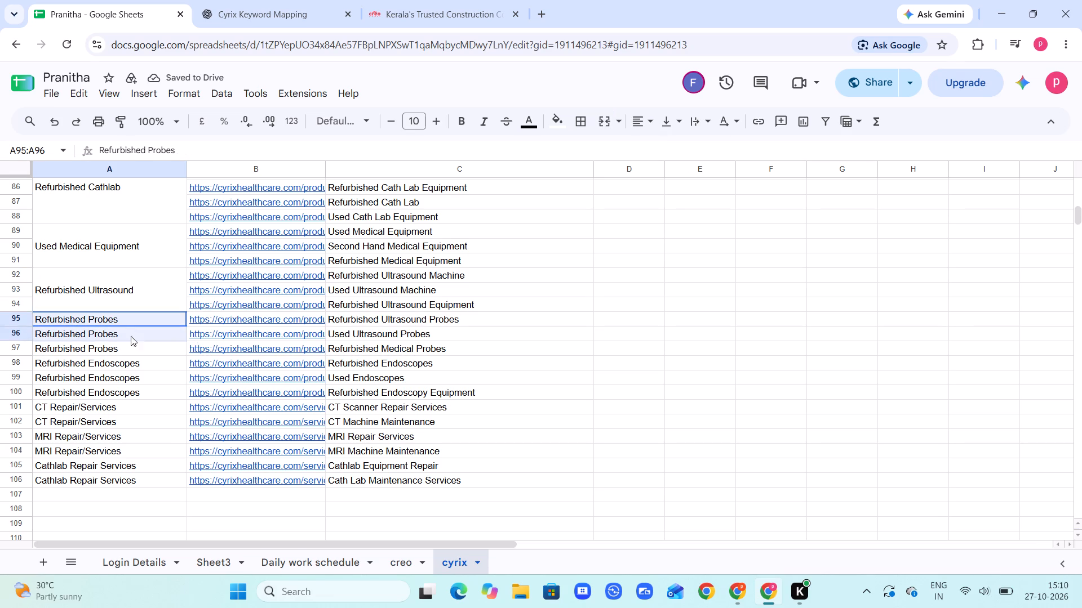
drag(131, 336, 133, 351)
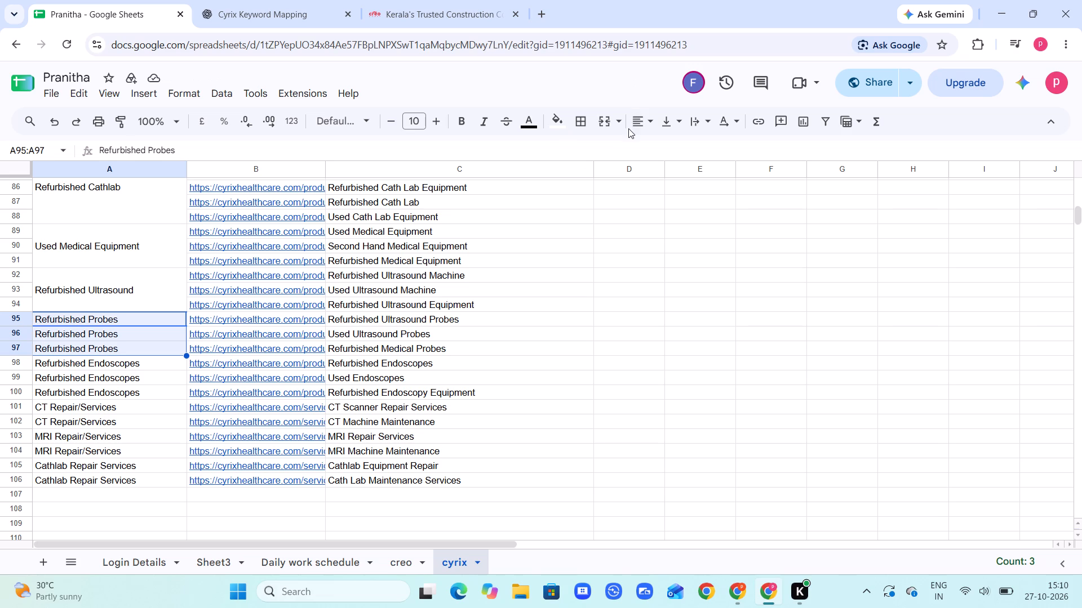
click(606, 128)
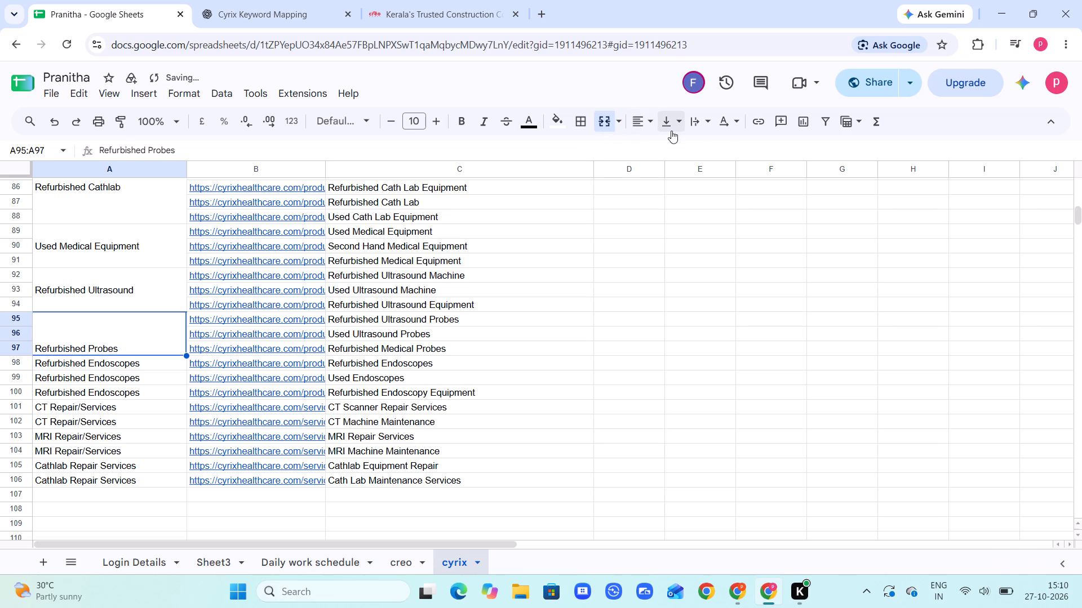
click(671, 131)
click(693, 157)
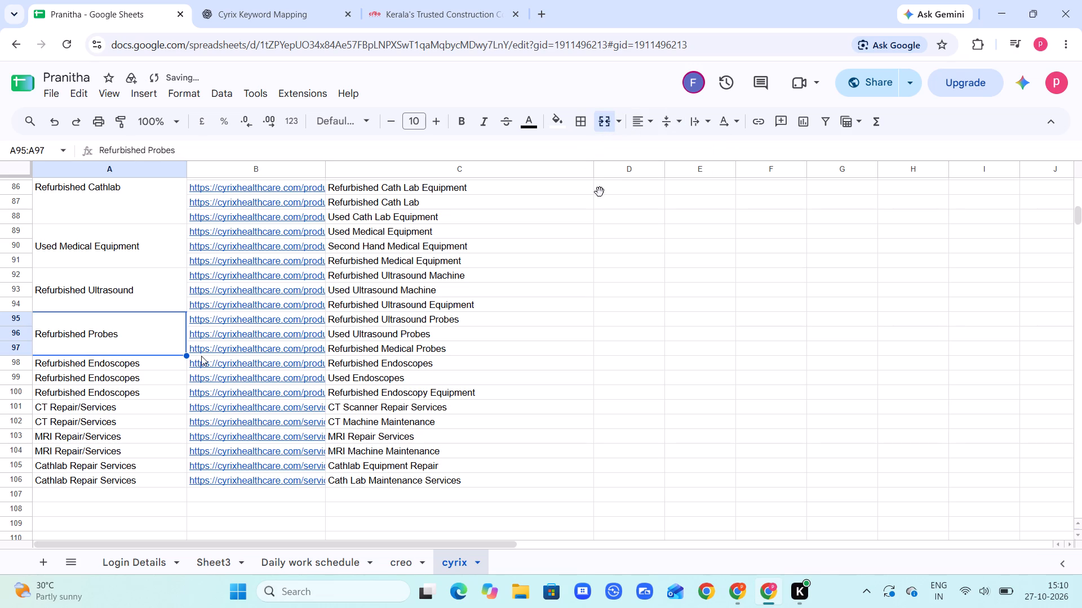
Merge the Refurbished Endoscopes page-name cells A98:A100 into one and align it vertically to the middle.
drag(125, 359, 125, 365)
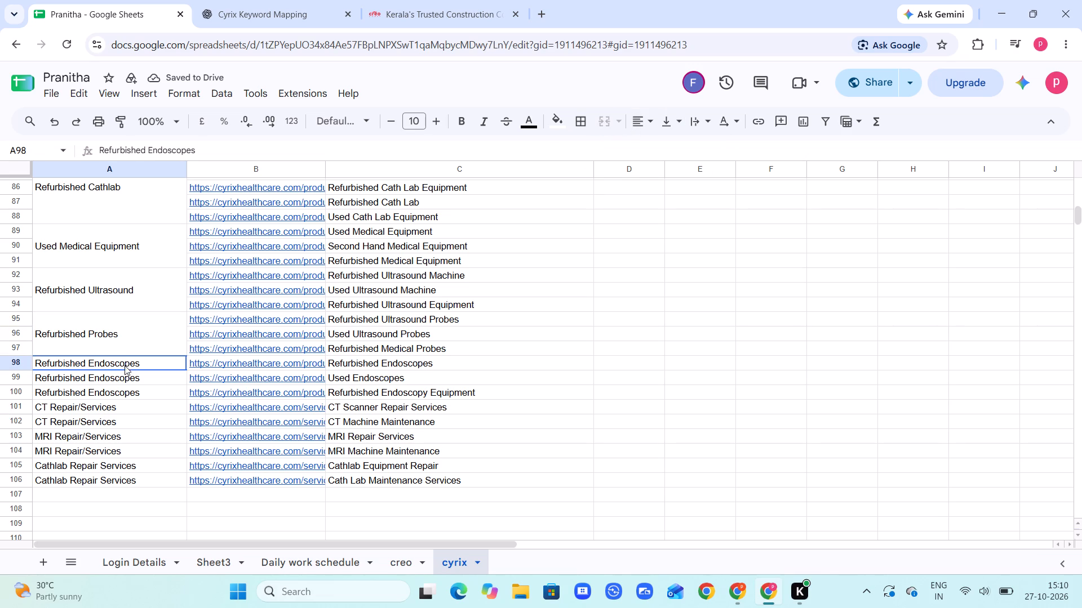
drag(125, 365, 128, 391)
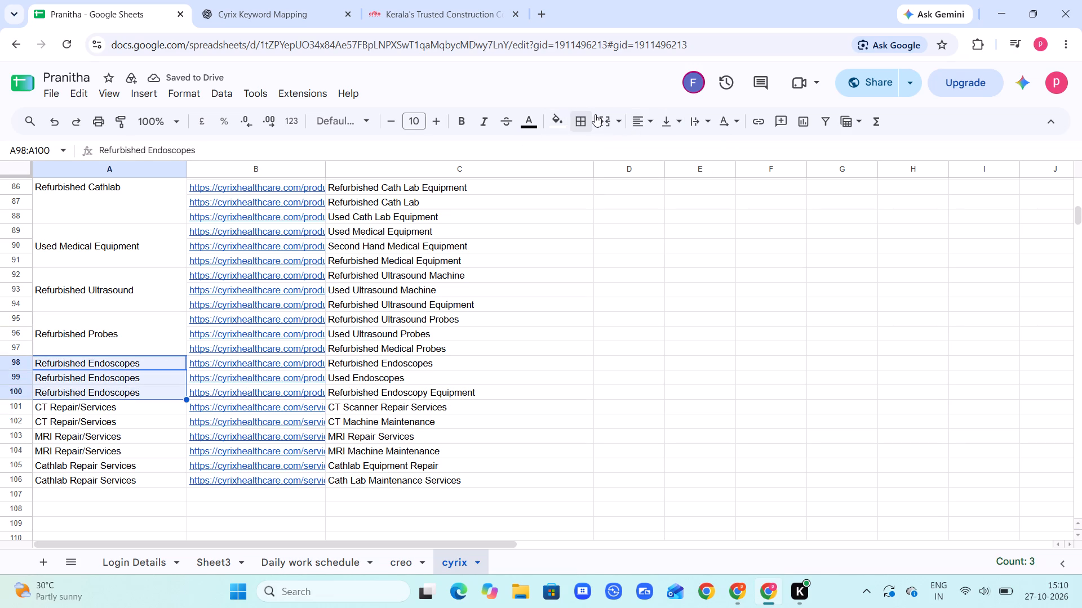
click(597, 117)
click(662, 127)
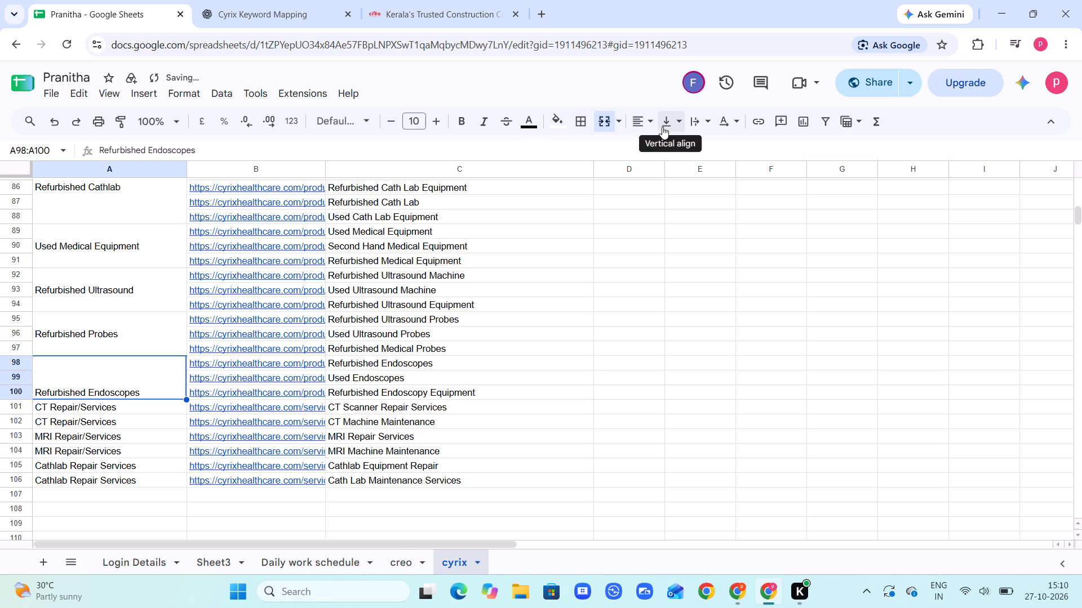
click(689, 155)
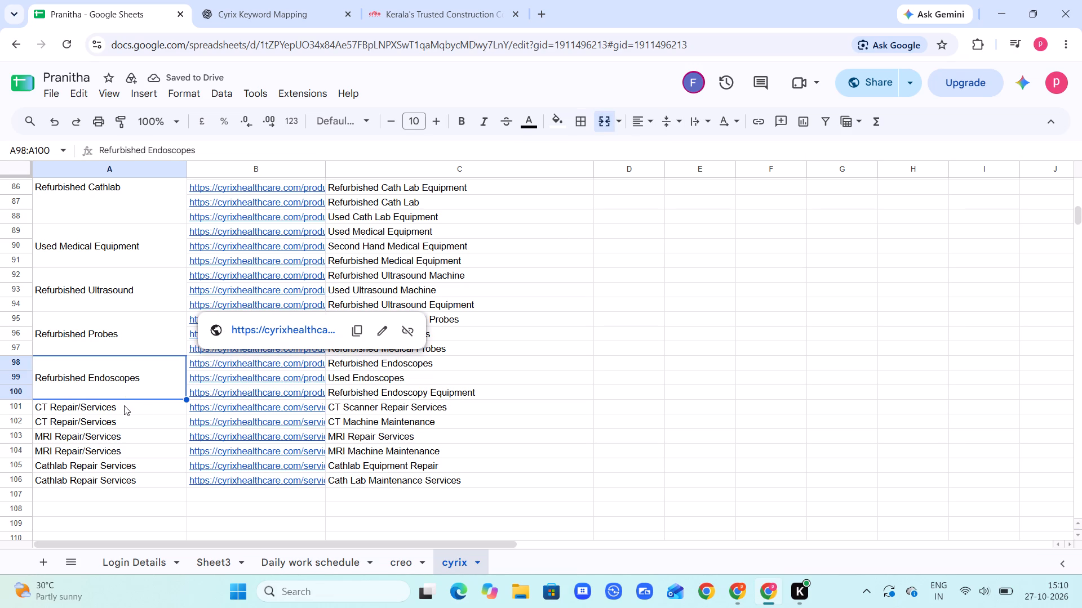
Merge the CT Repair/Services page-name cells A101:A102 into one and align it vertically to the middle.
drag(125, 405, 127, 422)
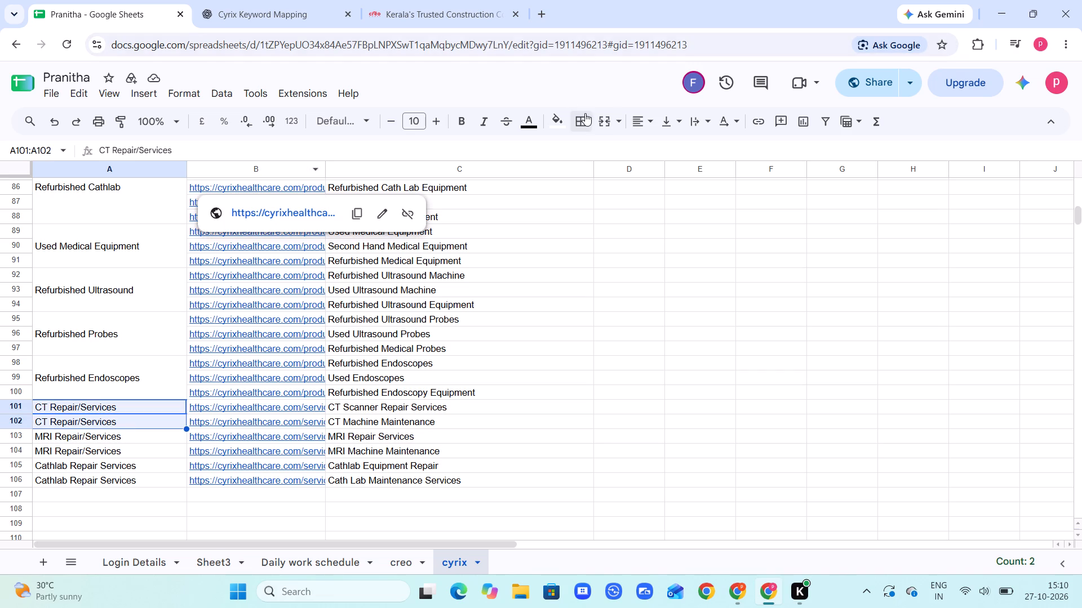
click(611, 128)
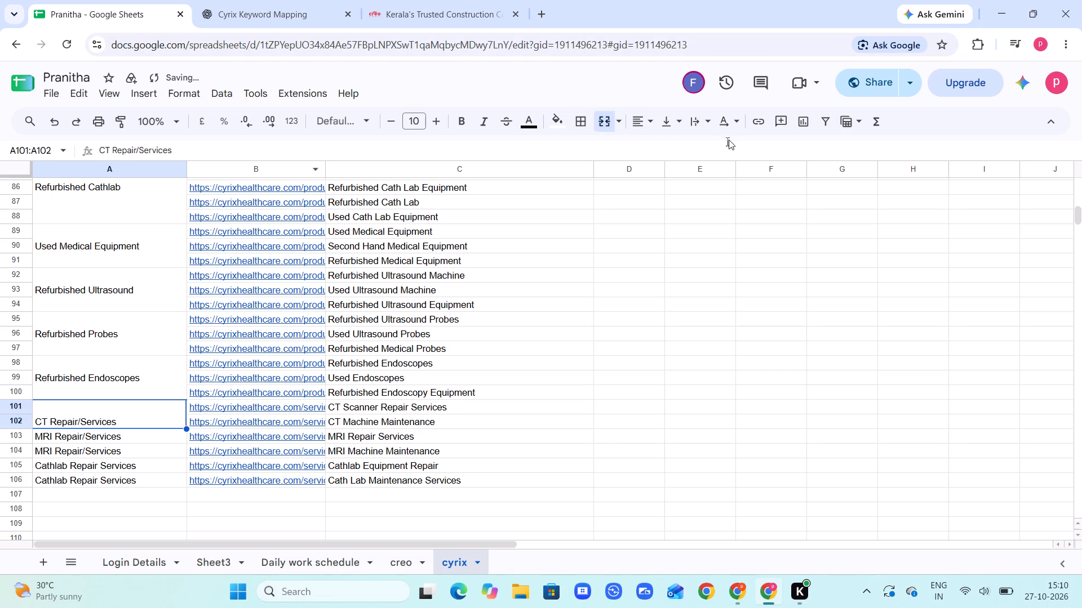
click(677, 126)
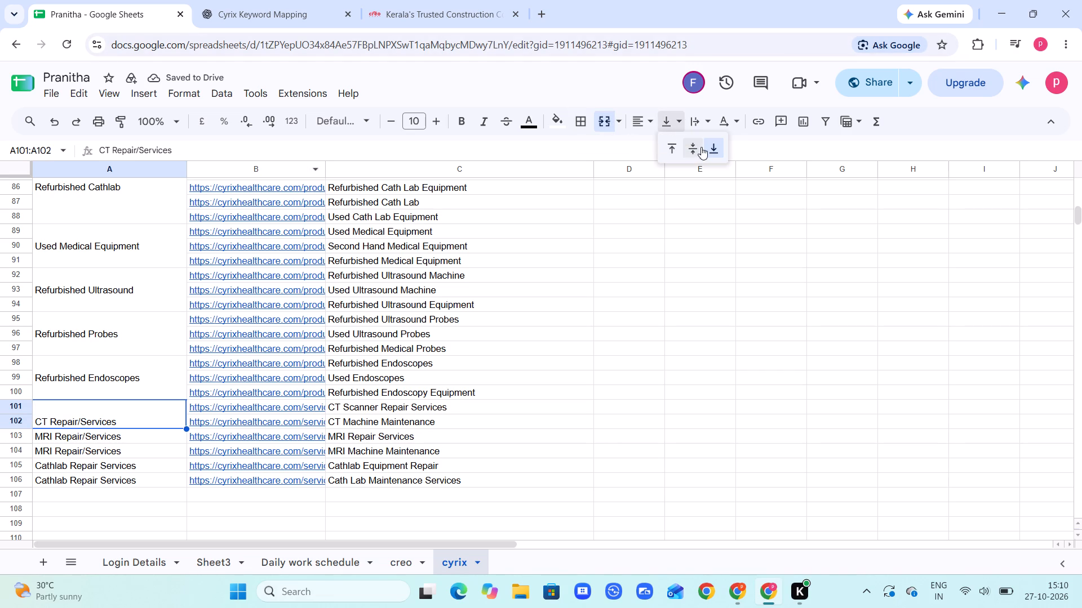
click(701, 147)
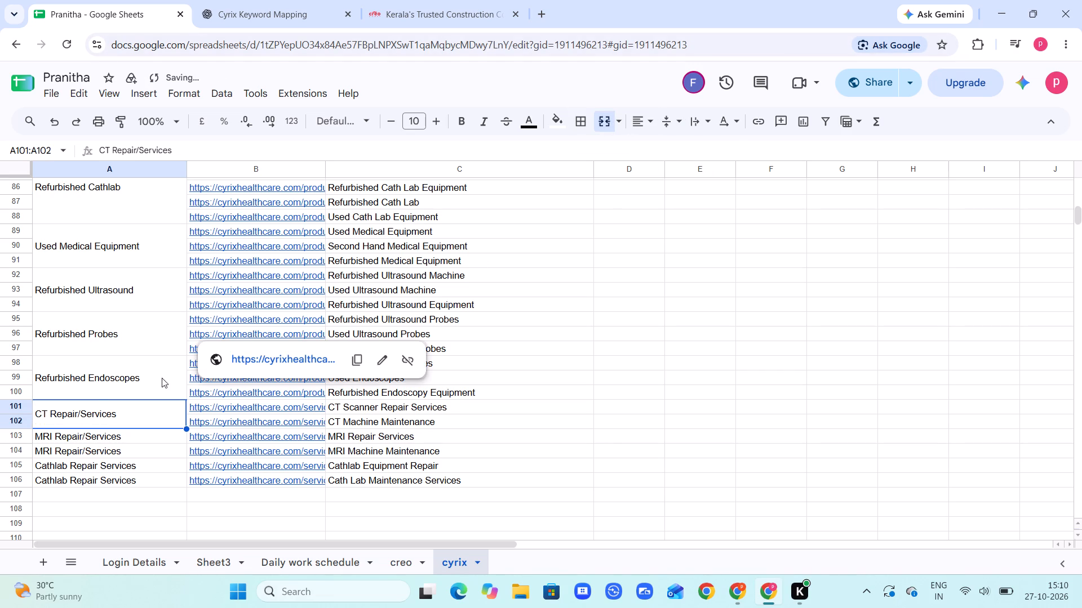
Merge the MRI Repair/Services page-name cells A103:A104 into one and align it vertically to the middle.
drag(136, 433, 140, 453)
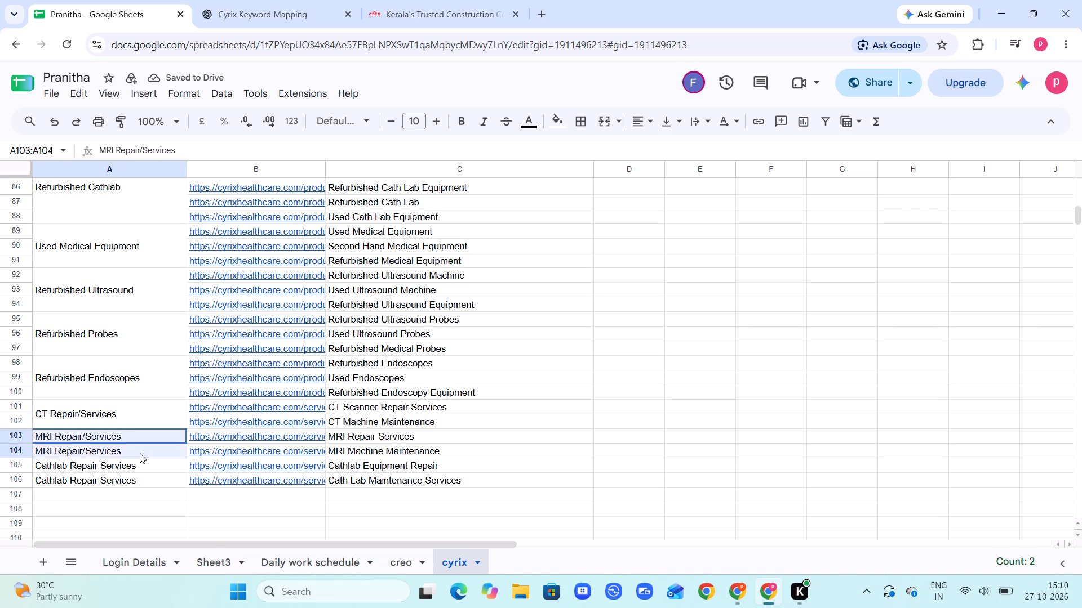
drag(140, 453, 140, 453)
click(605, 126)
click(666, 128)
click(687, 151)
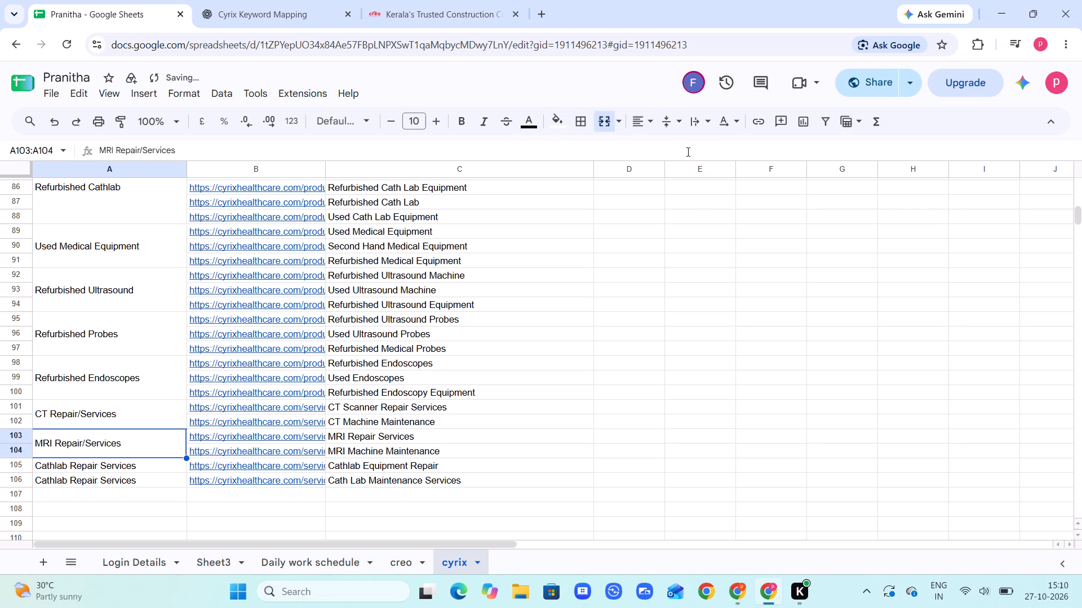
Merge the Cathlab Repair Services page-name cells A105:A106 into one and align it vertically to the middle.
drag(127, 468, 127, 479)
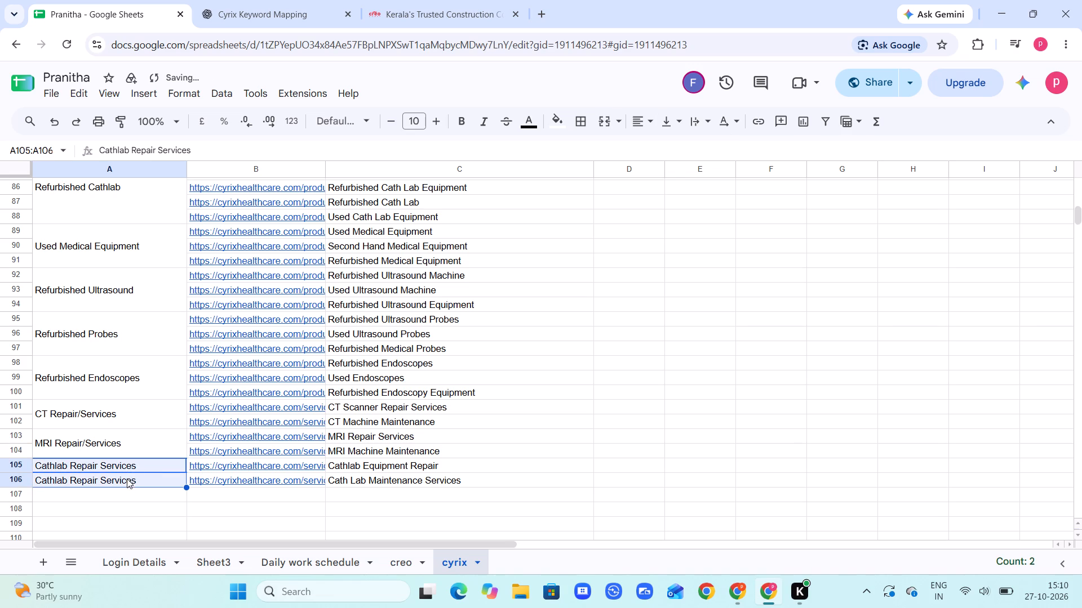
click(608, 127)
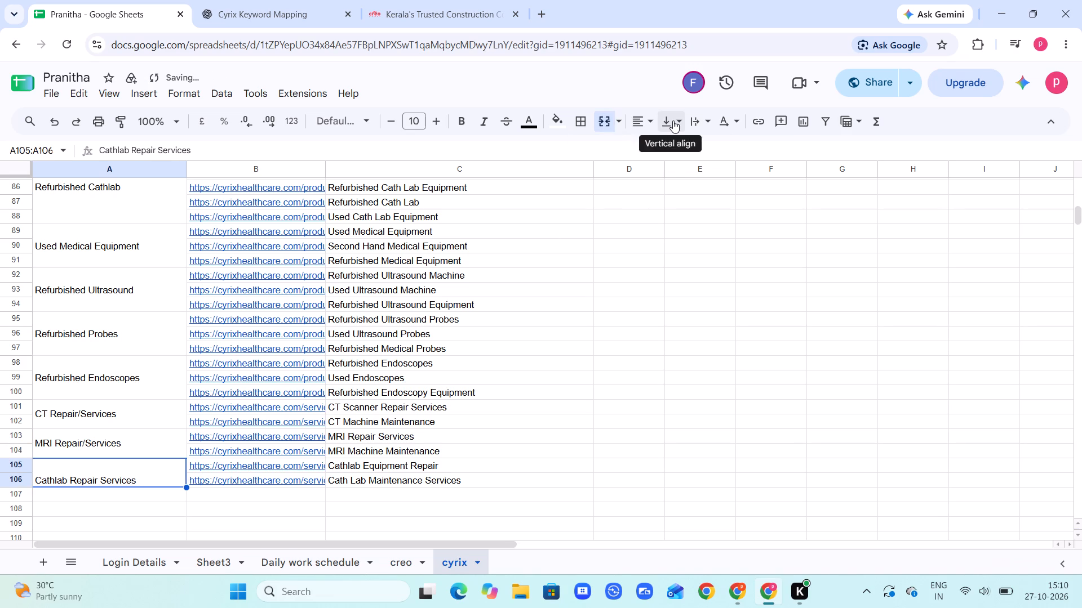
click(673, 120)
click(693, 142)
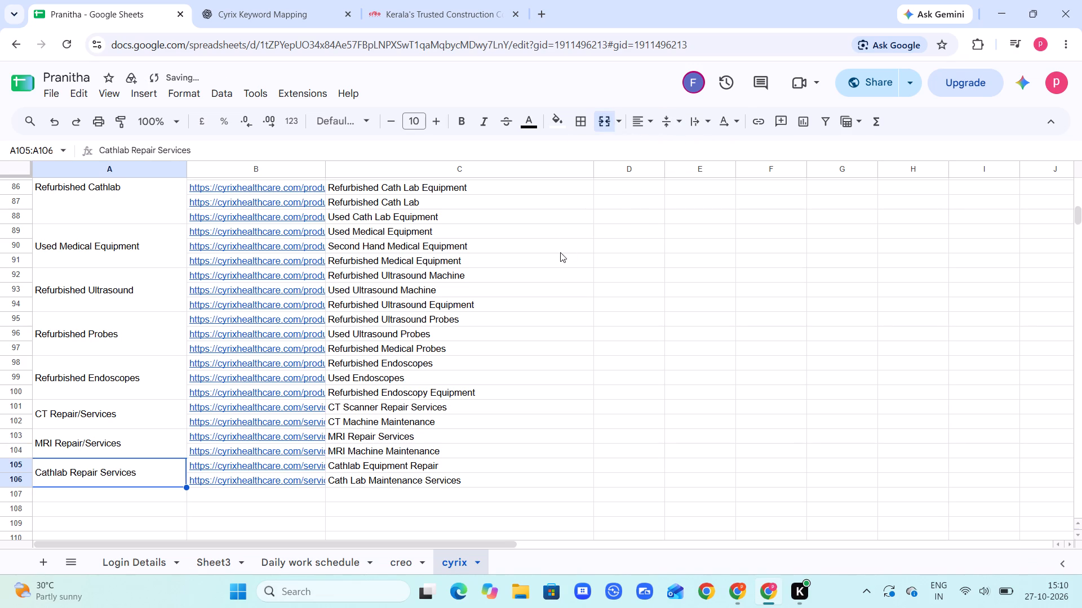
Merge the Page URL cells B3:B10 for the Biomedical Equipment Training Program page into one and align it vertically to the middle.
click(560, 252)
scroll(560, 252, up, 4)
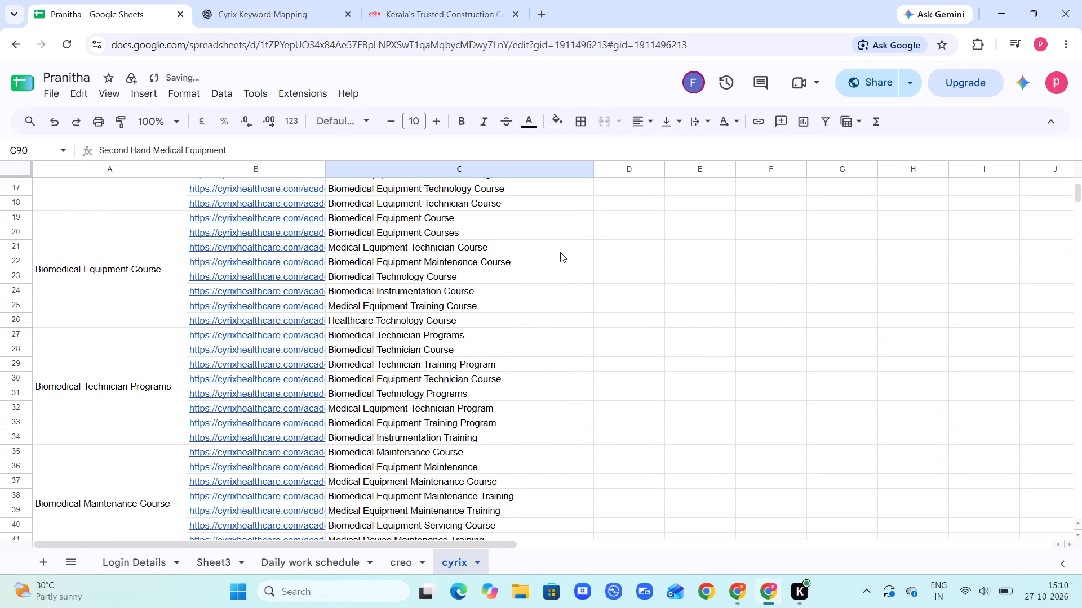
scroll(560, 252, up, 3)
click(292, 252)
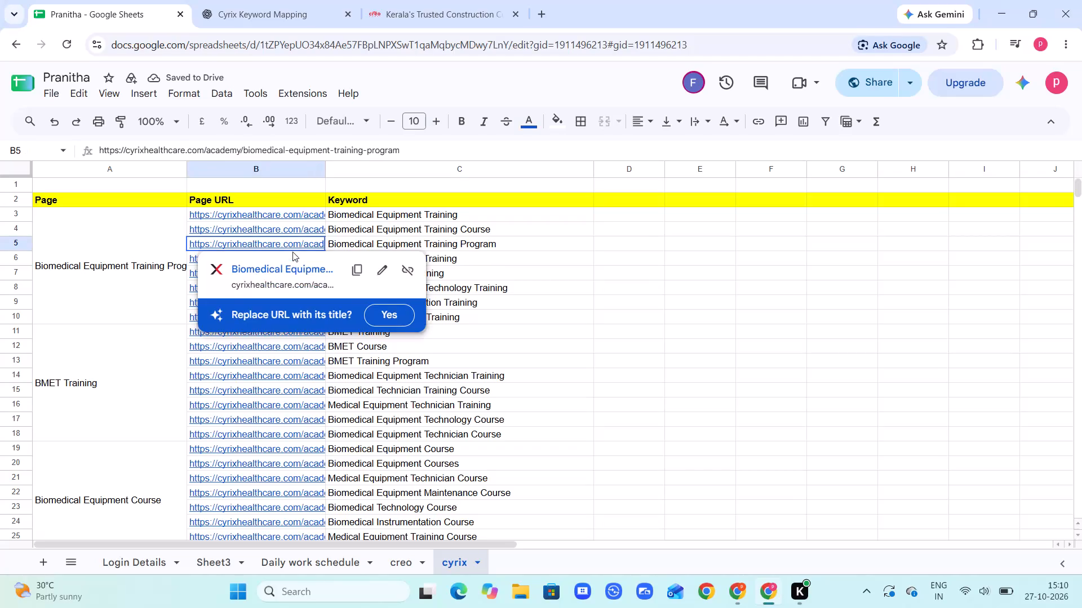
click(253, 378)
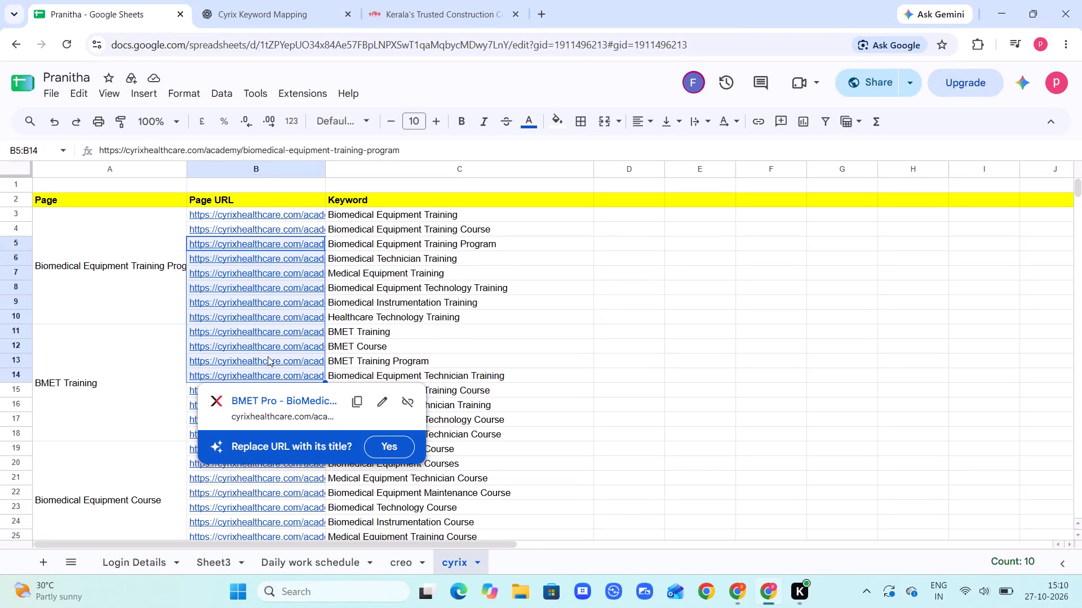
click(268, 356)
click(250, 217)
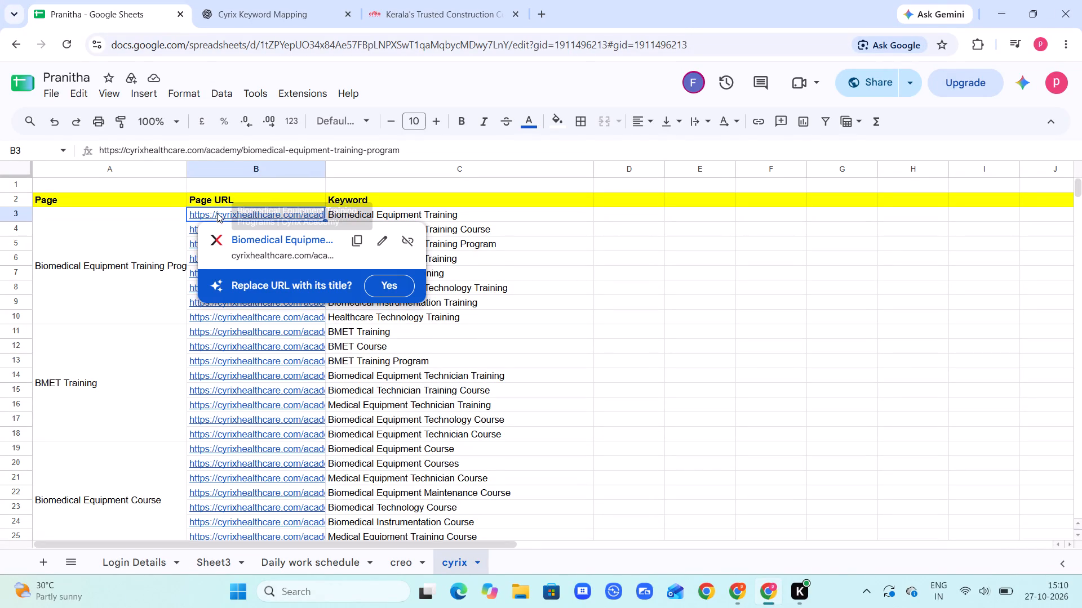
drag(201, 218, 220, 299)
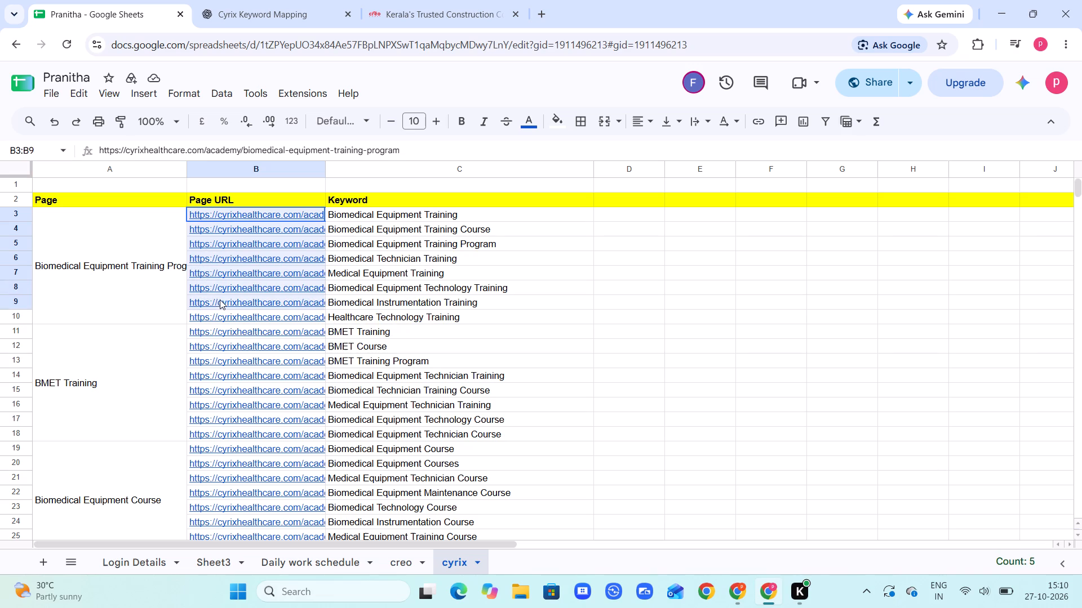
drag(220, 299, 196, 323)
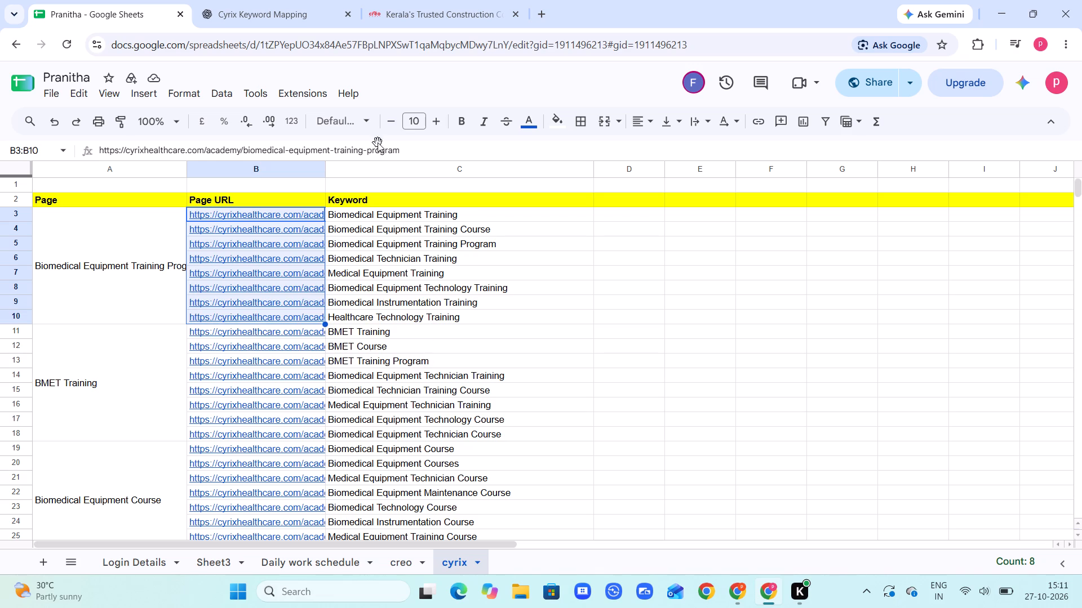
click(601, 119)
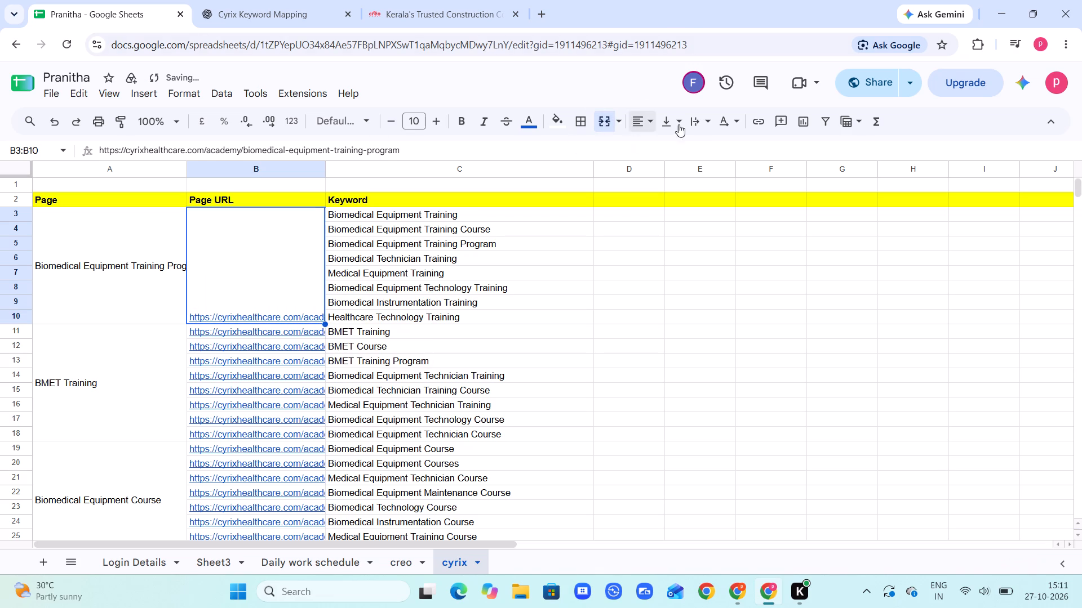
click(675, 129)
click(693, 146)
Merge the Page URL cells B11:B18 for the BMET Training page into one and align it vertically to the middle.
drag(250, 333, 250, 364)
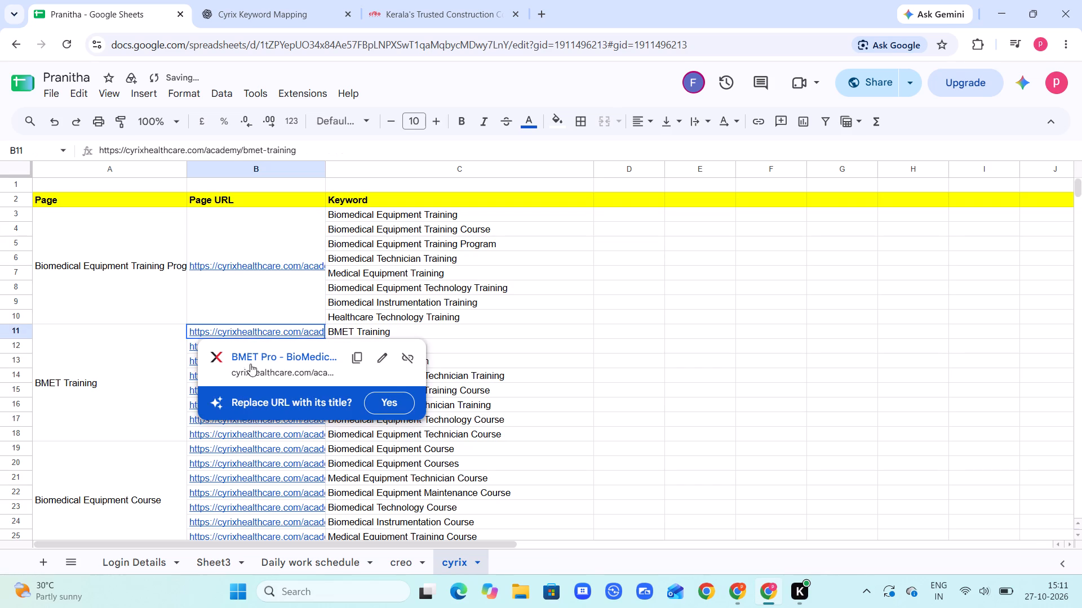
drag(250, 364, 243, 434)
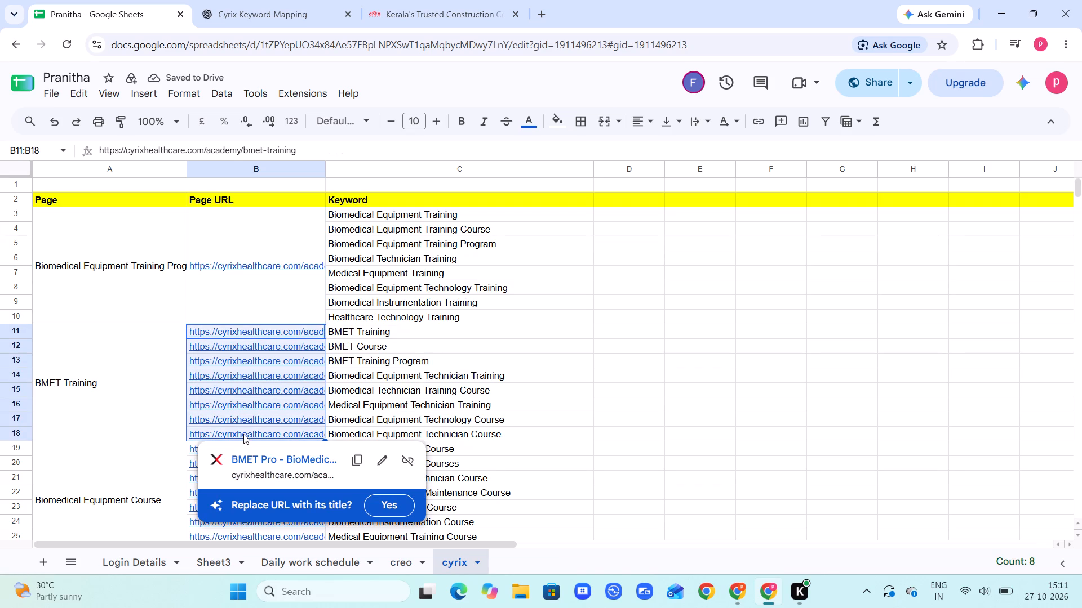
click(605, 126)
click(673, 130)
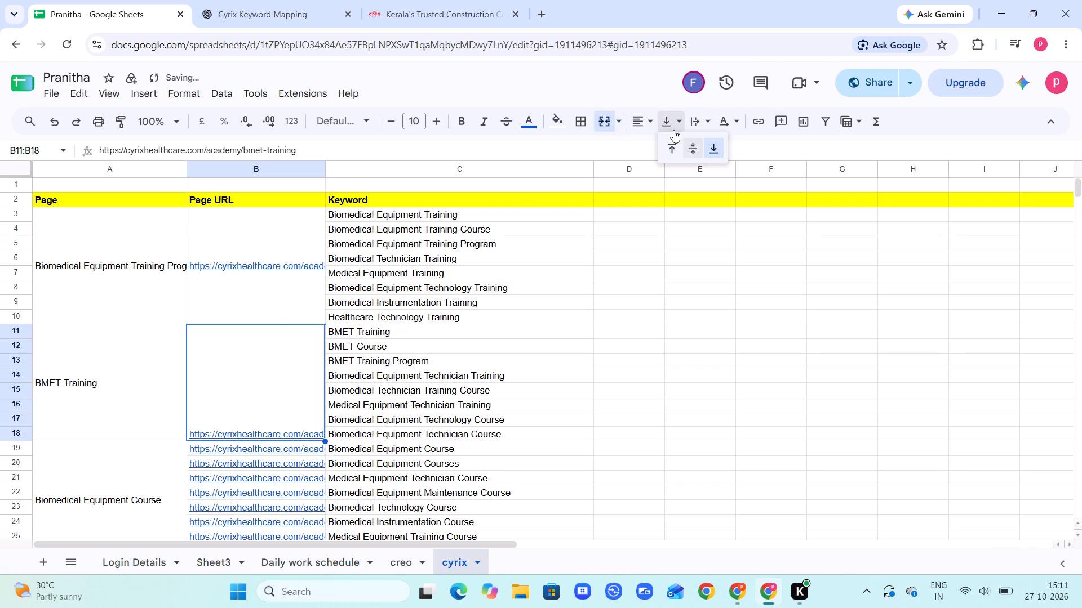
click(686, 150)
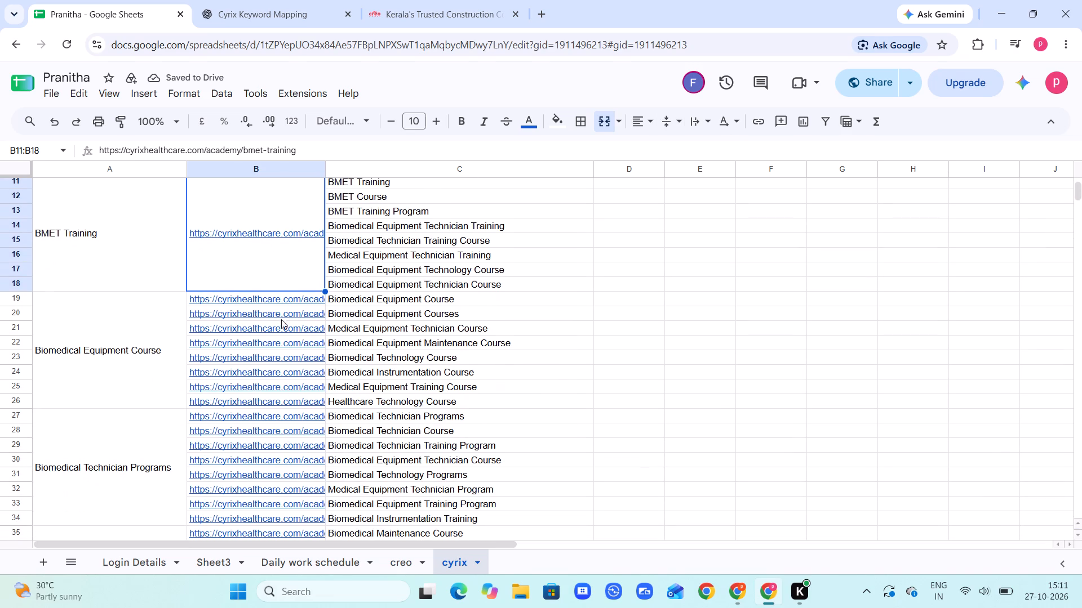
Merge the Page URL cells B19:B26 for the Biomedical Equipment Course page into one and align it vertically to the middle.
drag(286, 300, 229, 410)
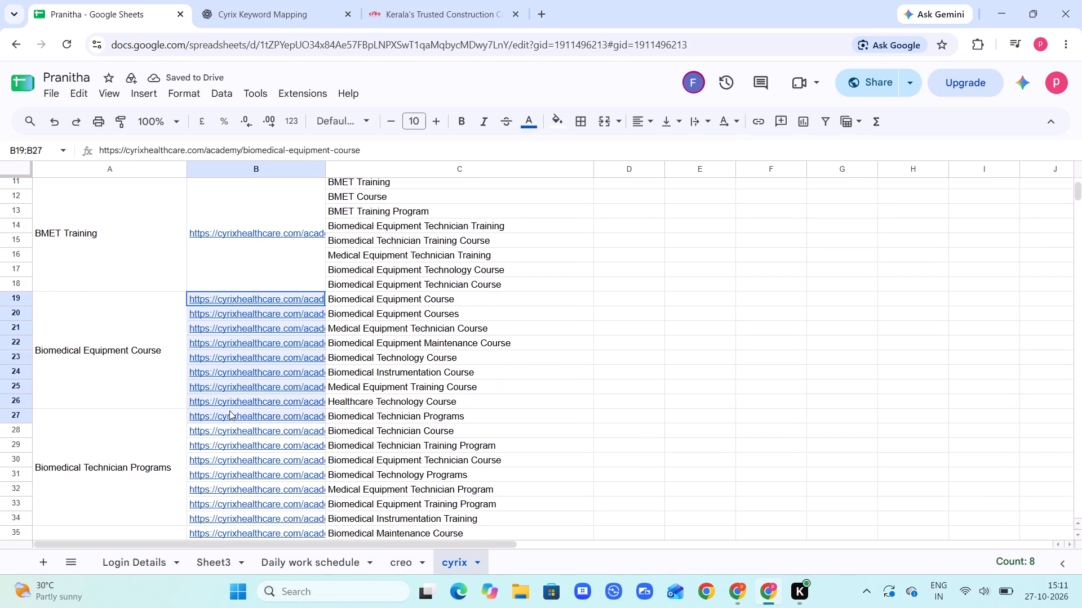
drag(229, 410, 236, 399)
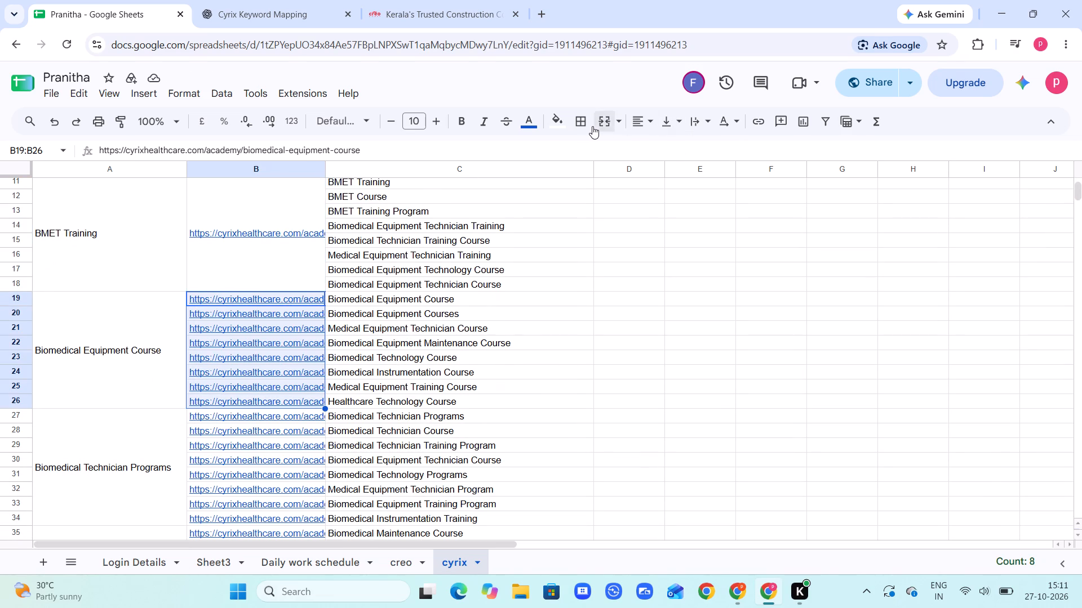
click(605, 124)
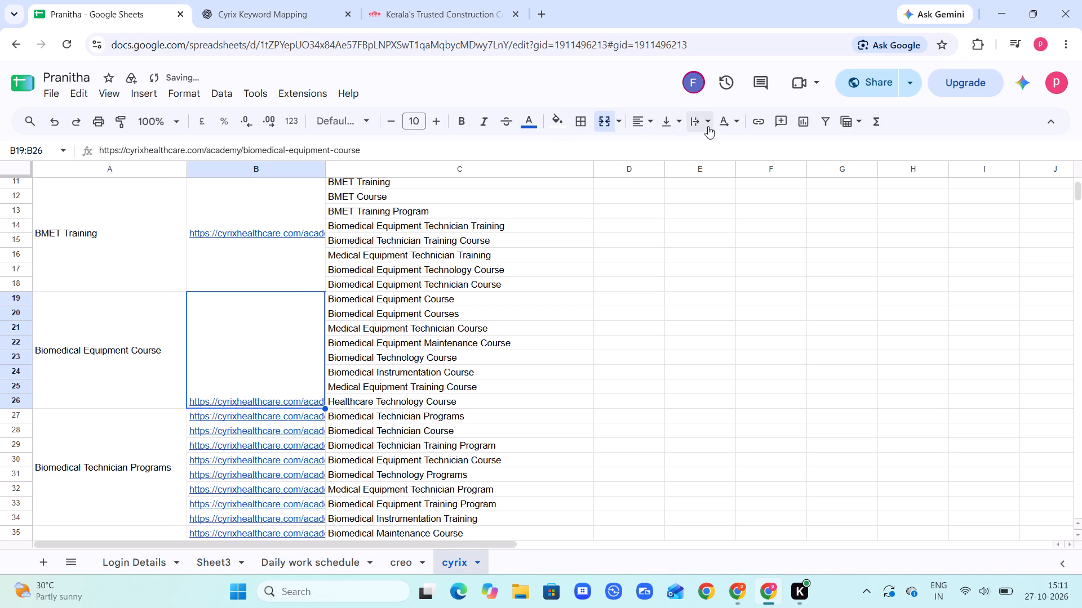
click(676, 126)
click(691, 147)
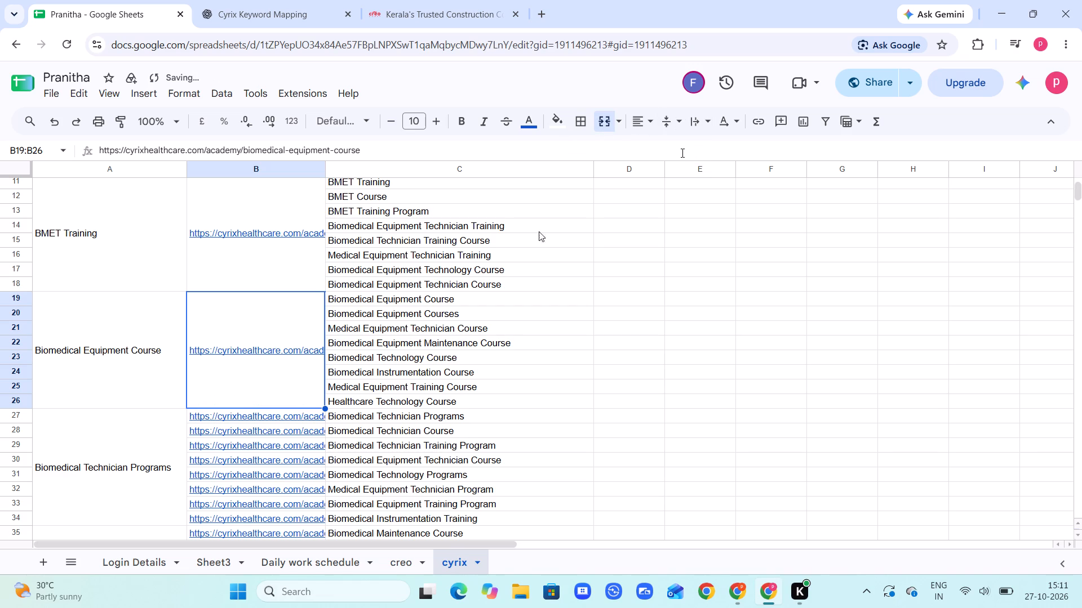
Merge the Page URL cells B27:B34 for the Biomedical Technician Programs page into one and align it vertically to the middle.
scroll(311, 400, down, 2)
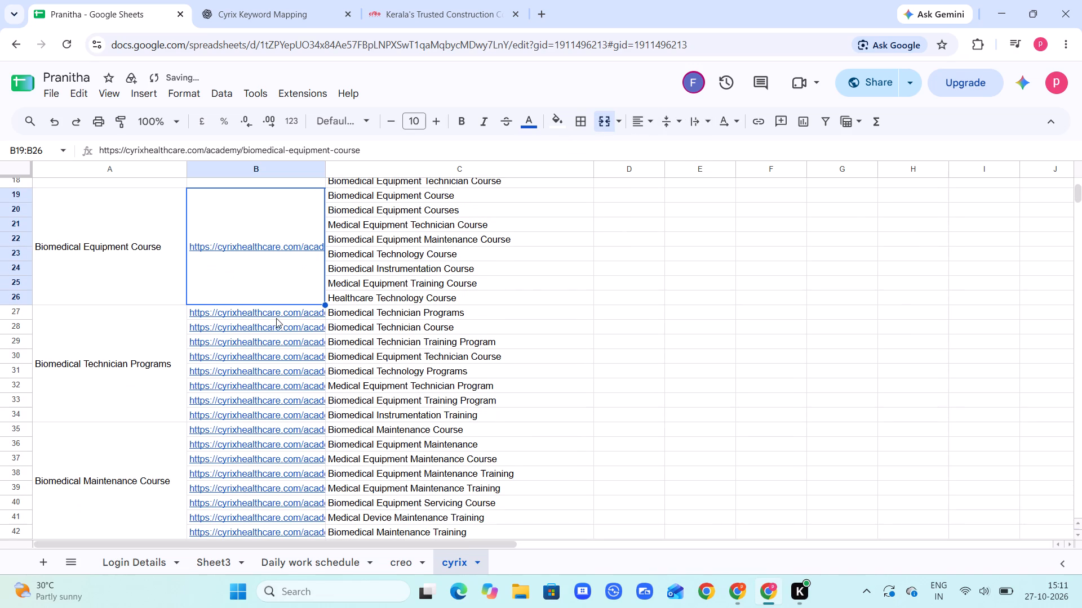
drag(280, 311, 243, 417)
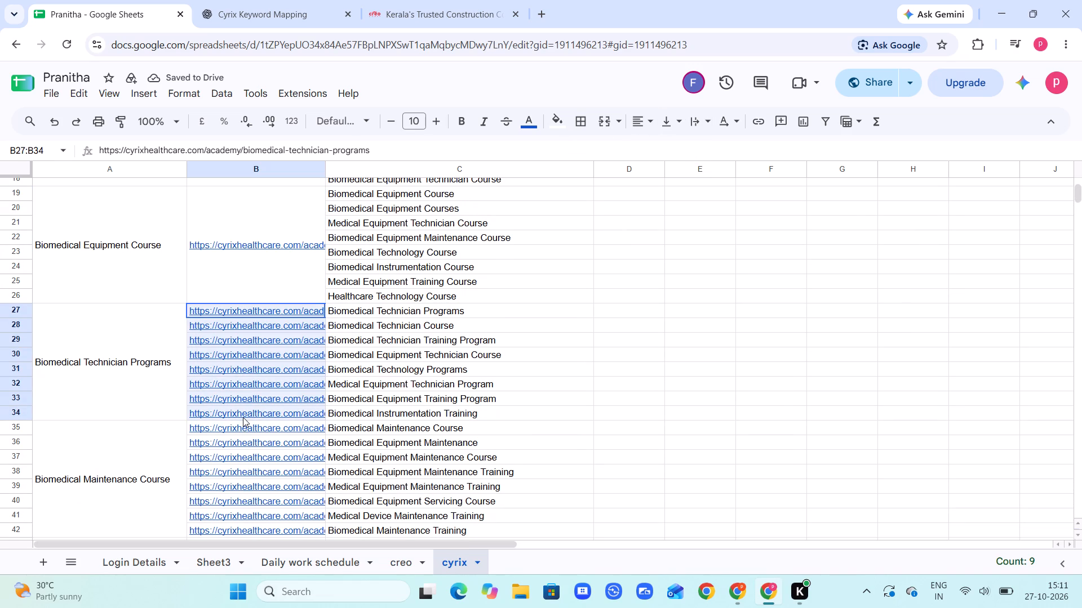
drag(243, 417, 245, 414)
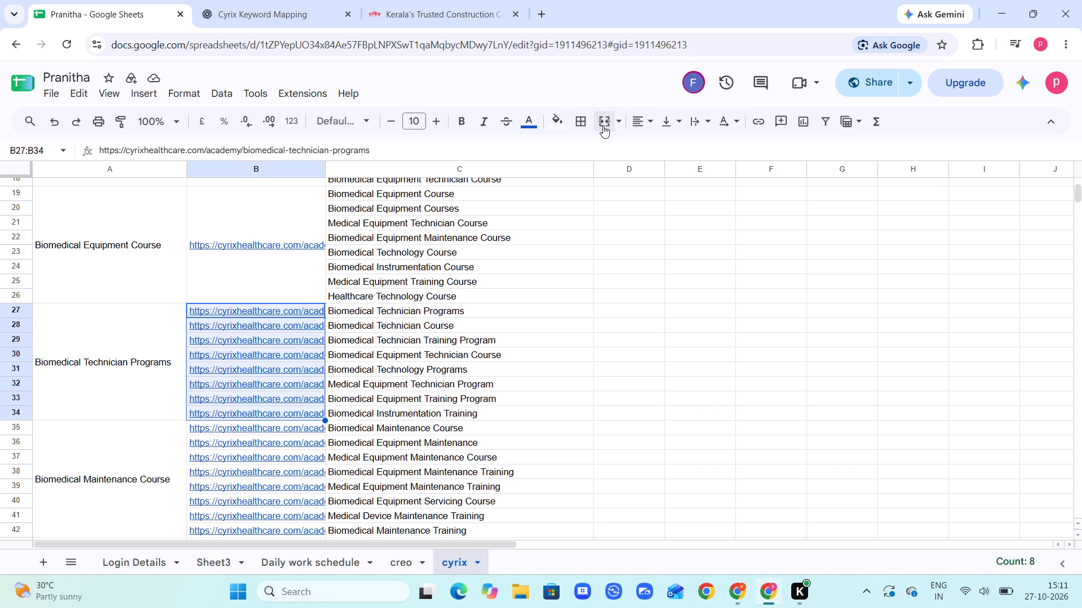
click(603, 126)
click(669, 125)
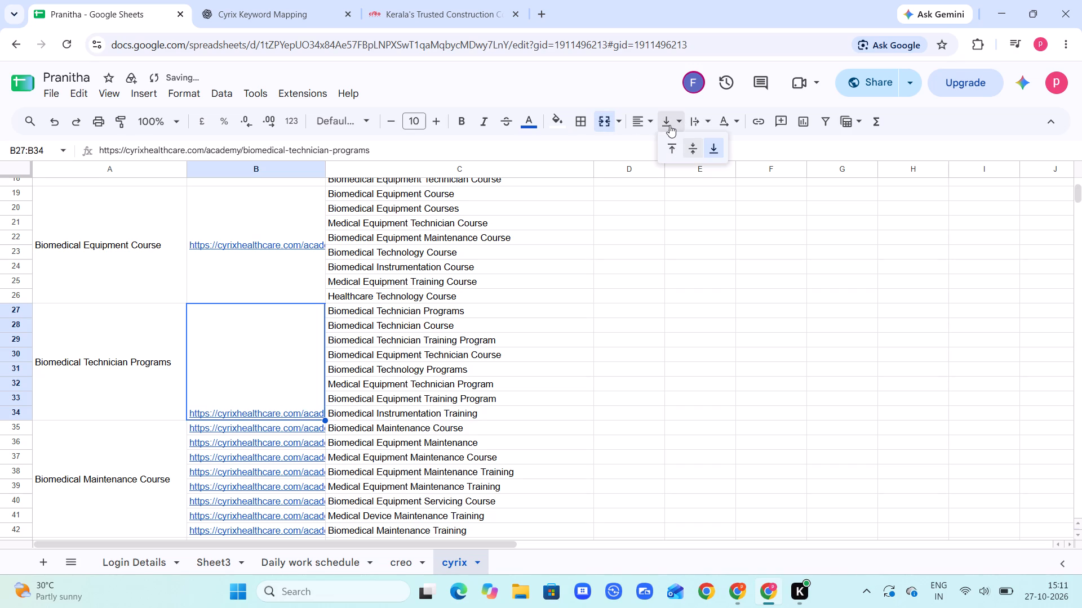
click(689, 151)
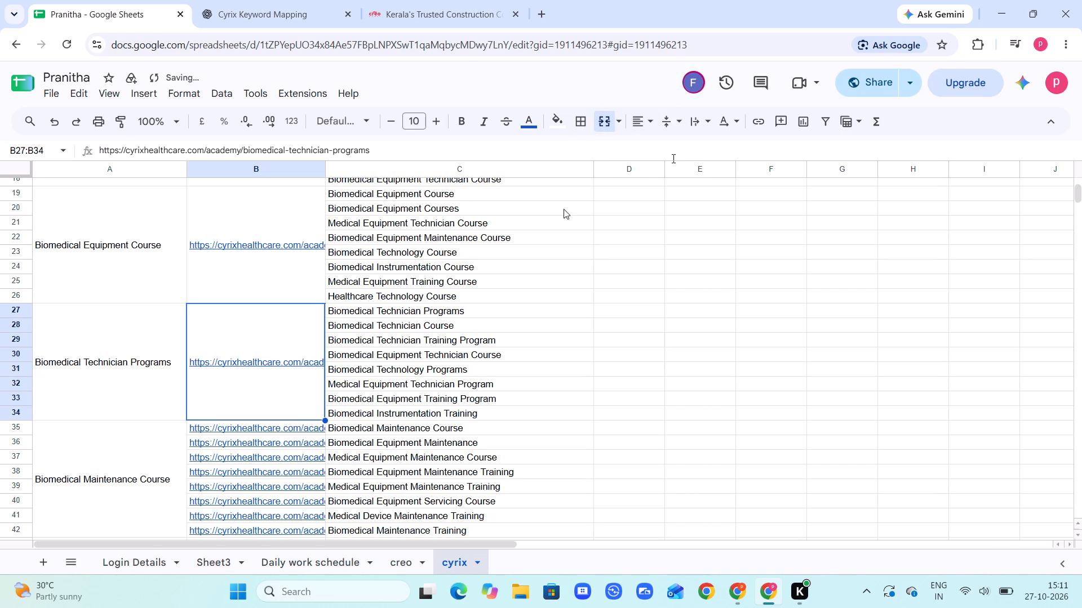
Merge the Page URL cells B35:B42 for the Biomedical Maintenance Course page into one and align it vertically to the middle.
scroll(282, 343, down, 2)
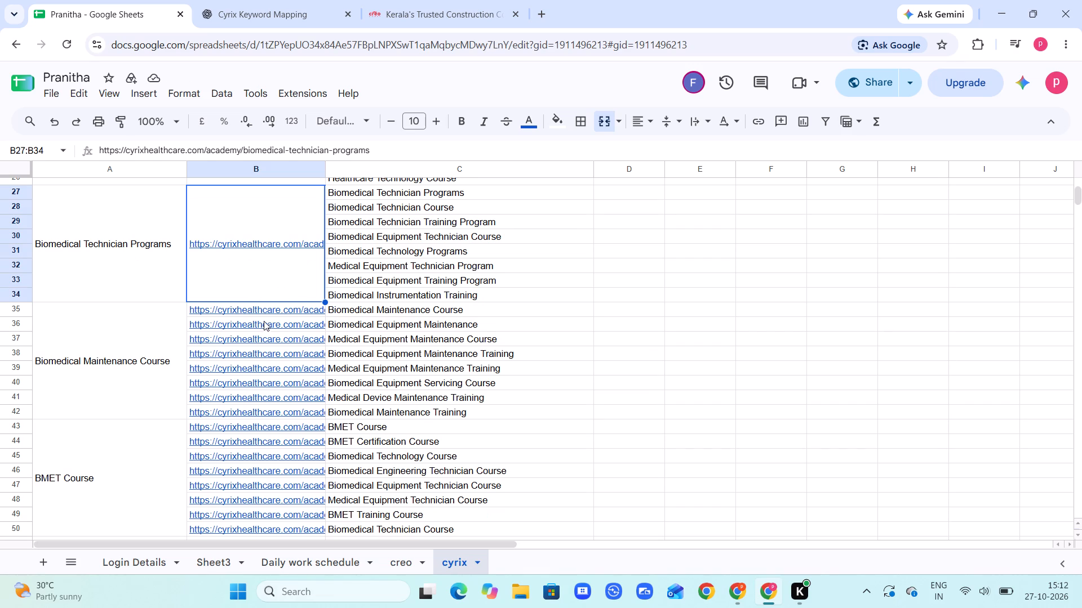
drag(276, 312, 245, 415)
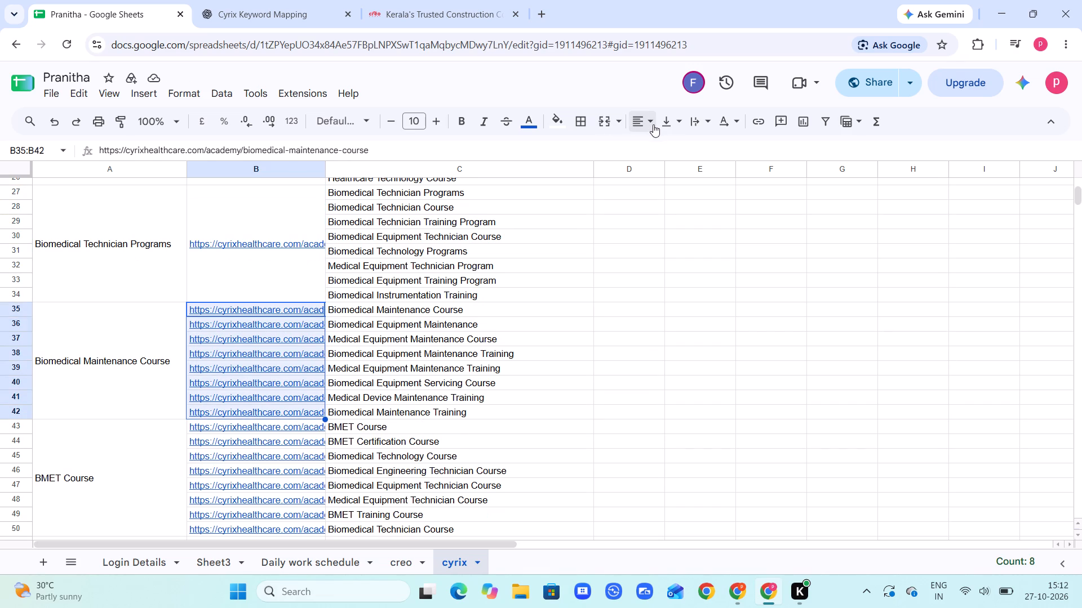
click(602, 128)
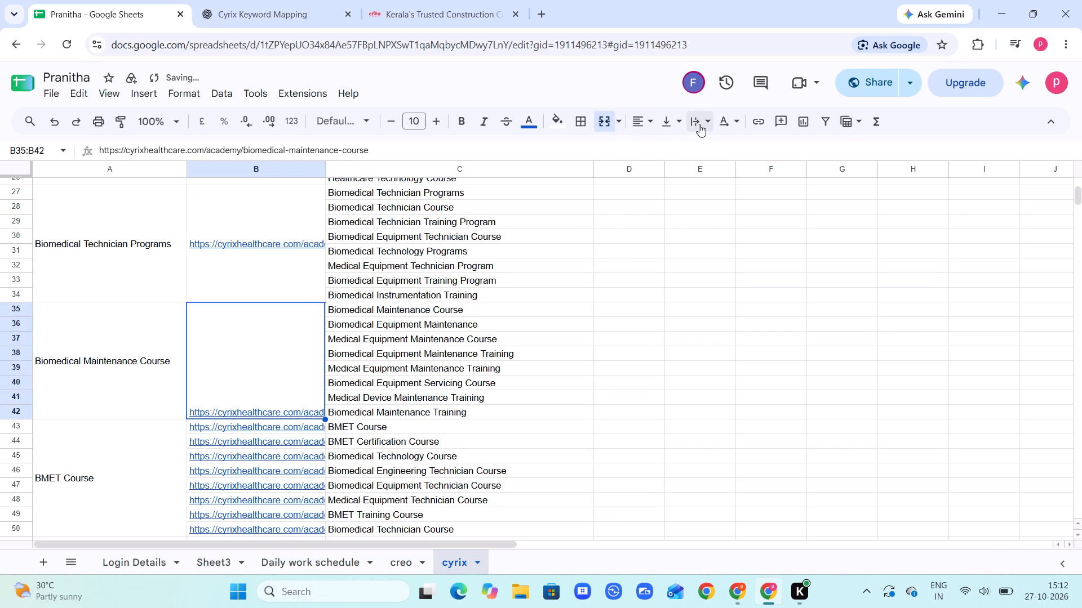
click(678, 126)
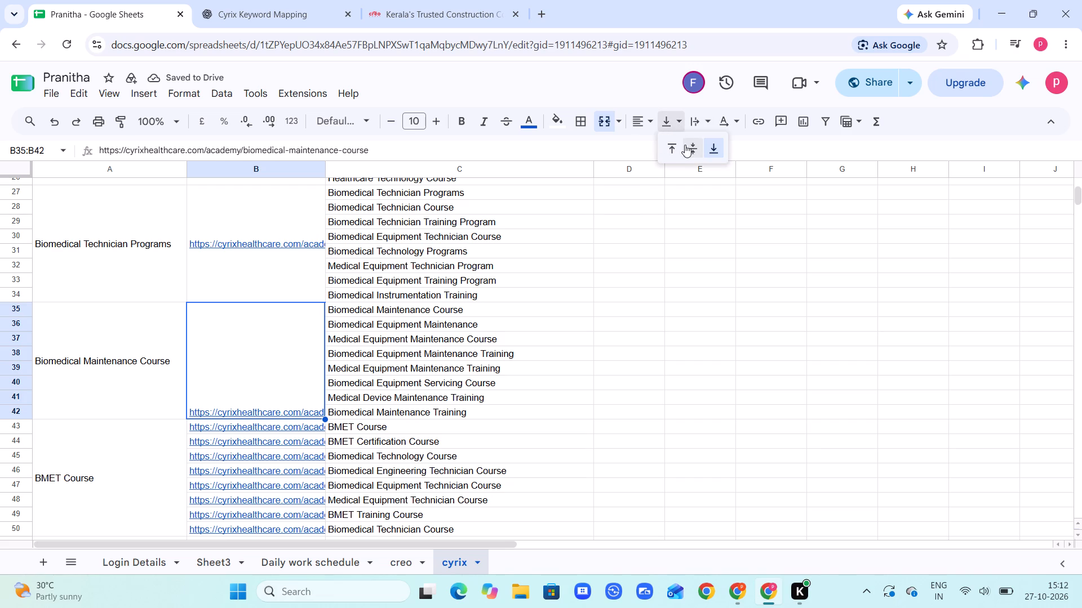
click(685, 145)
Merge the Page URL cells B43:B50 for the BMET Course page into one and align it vertically to the middle.
scroll(213, 350, down, 2)
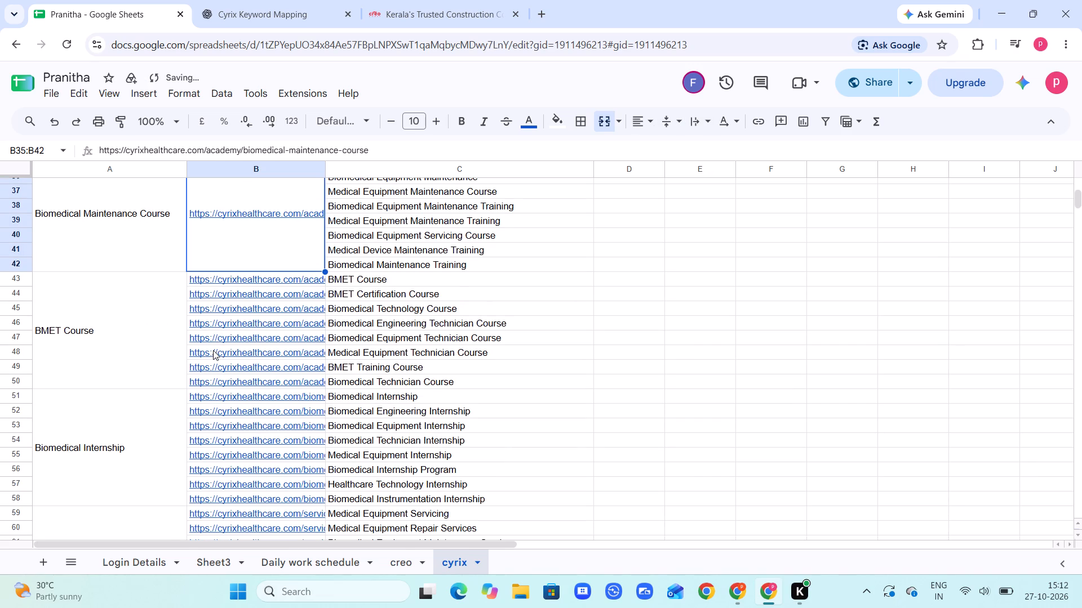
drag(245, 279, 229, 381)
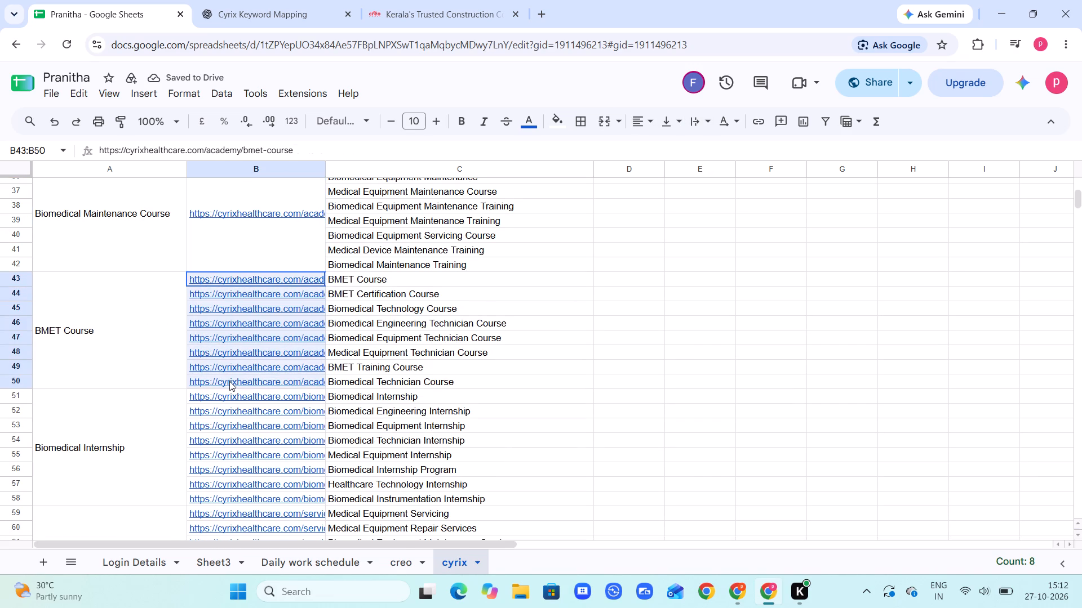
drag(229, 381, 229, 382)
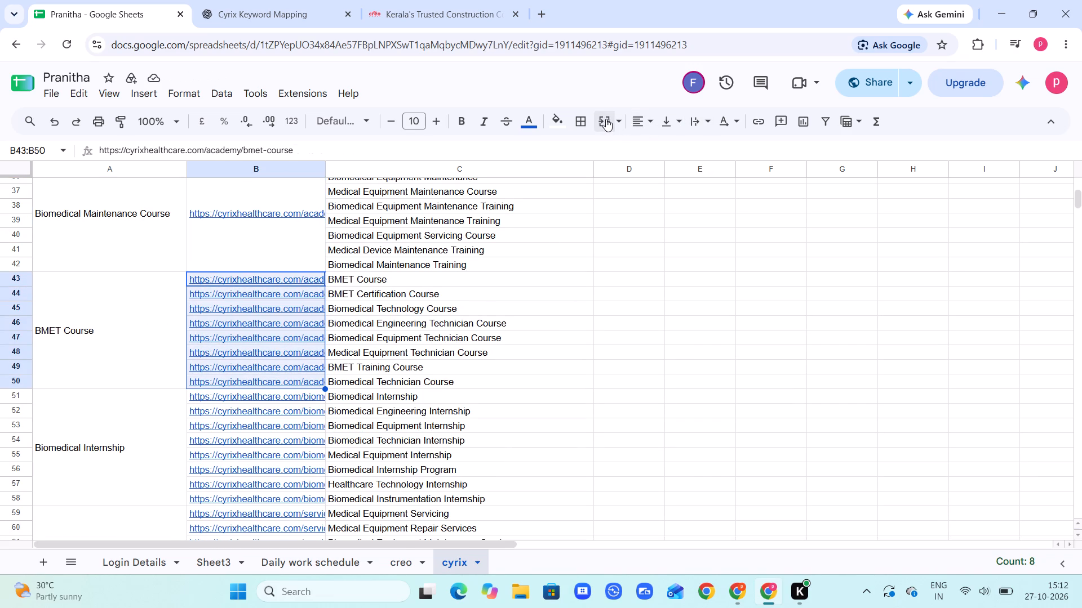
click(605, 119)
click(663, 122)
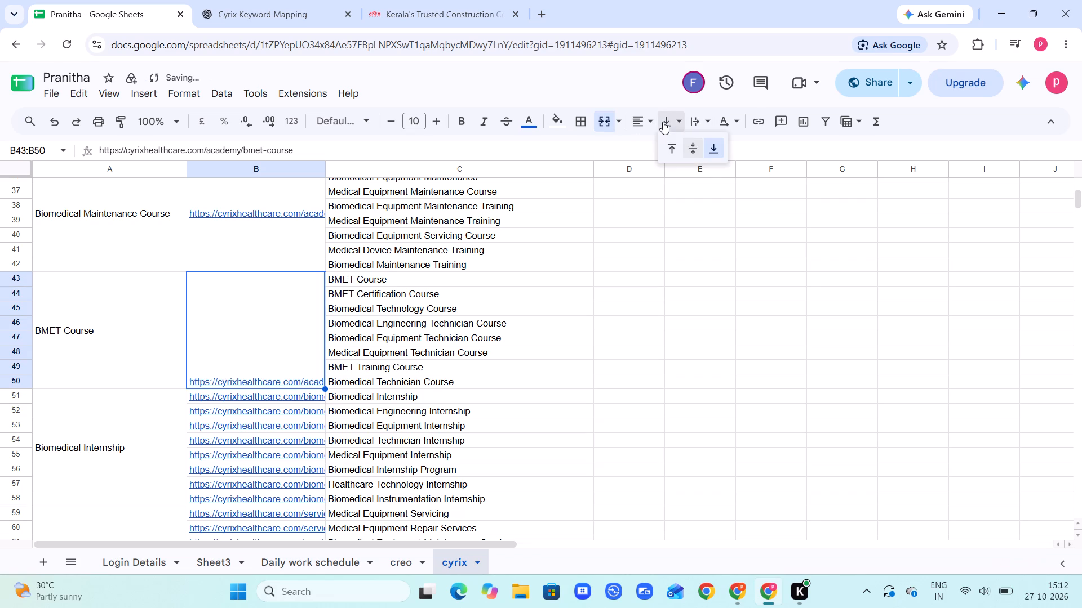
click(686, 150)
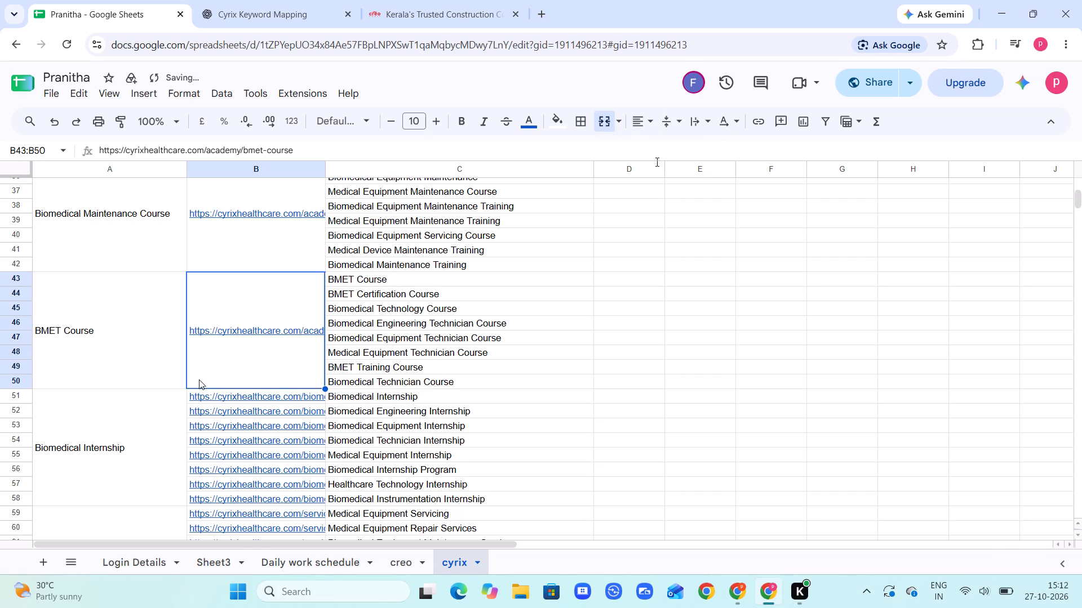
Merge the Page URL cells B51:B58 for the Biomedical Internship page into one and align it vertically to the middle.
scroll(199, 379, down, 1)
drag(243, 279, 241, 323)
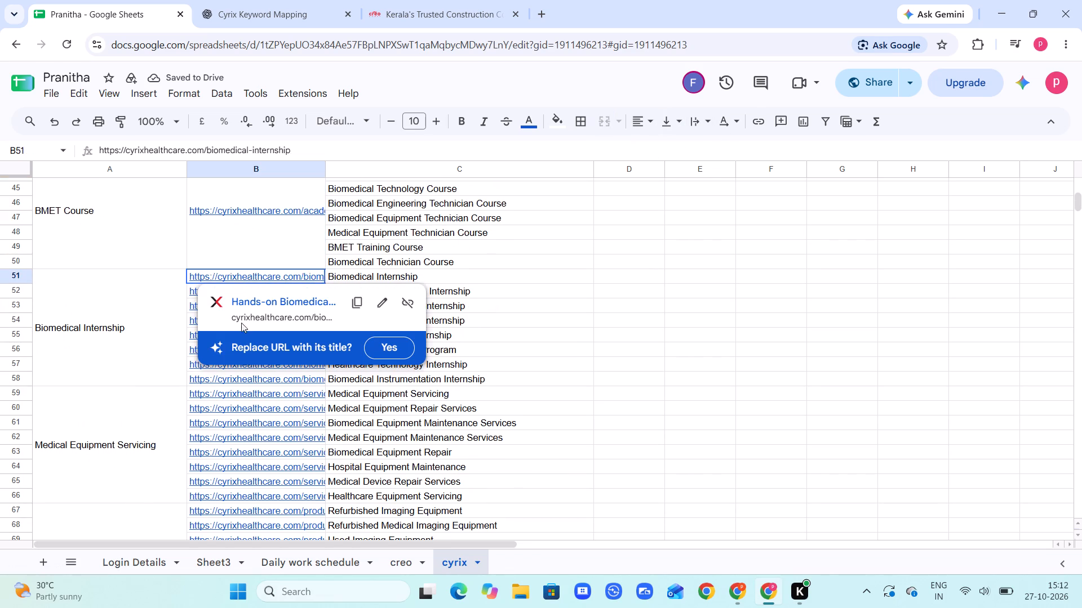
drag(241, 323, 222, 375)
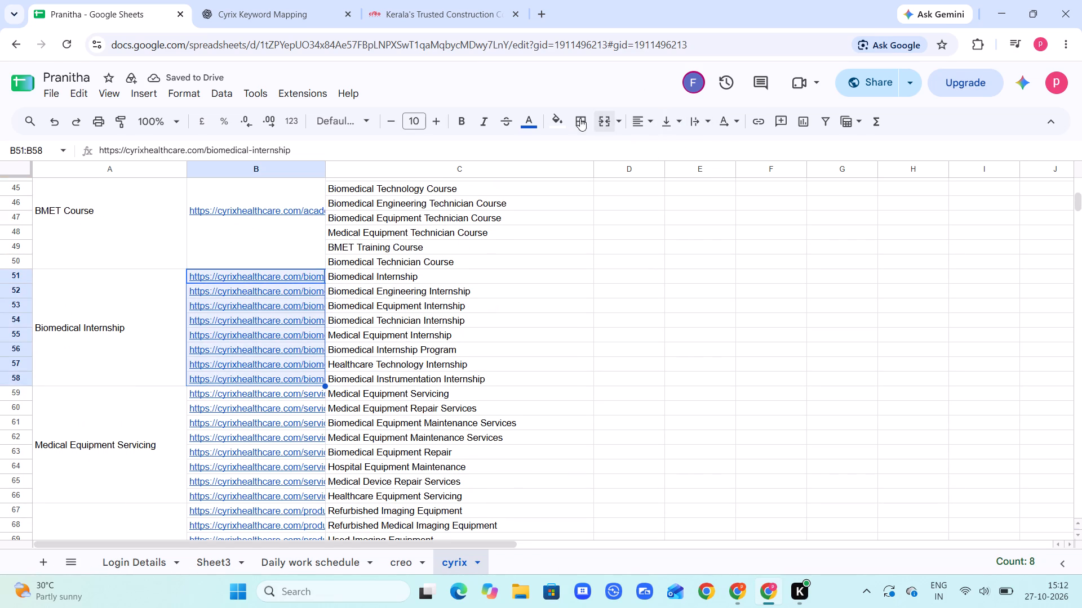
click(608, 120)
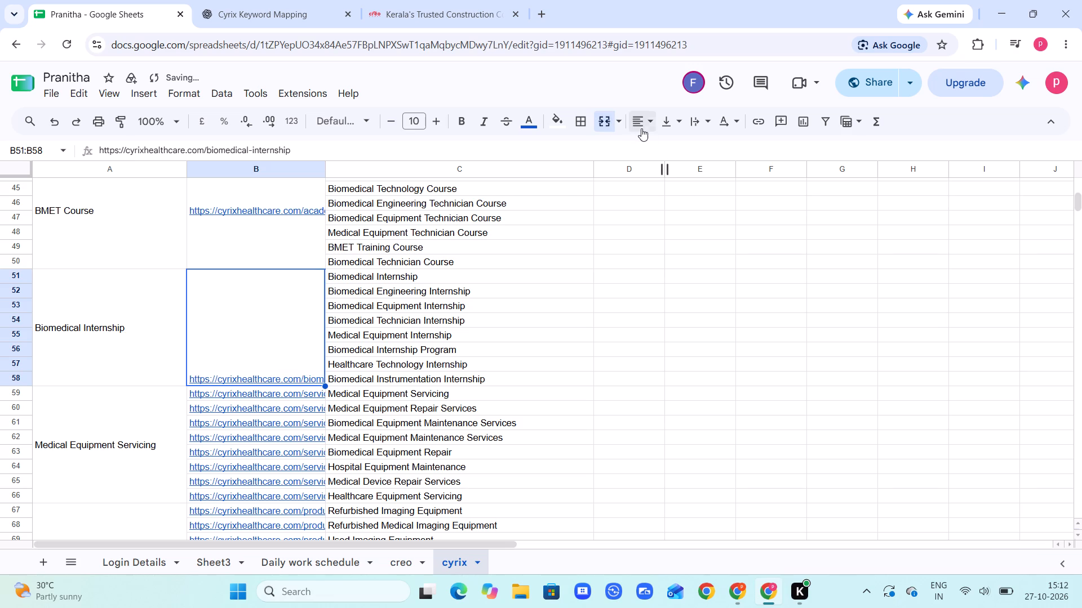
click(665, 125)
click(690, 141)
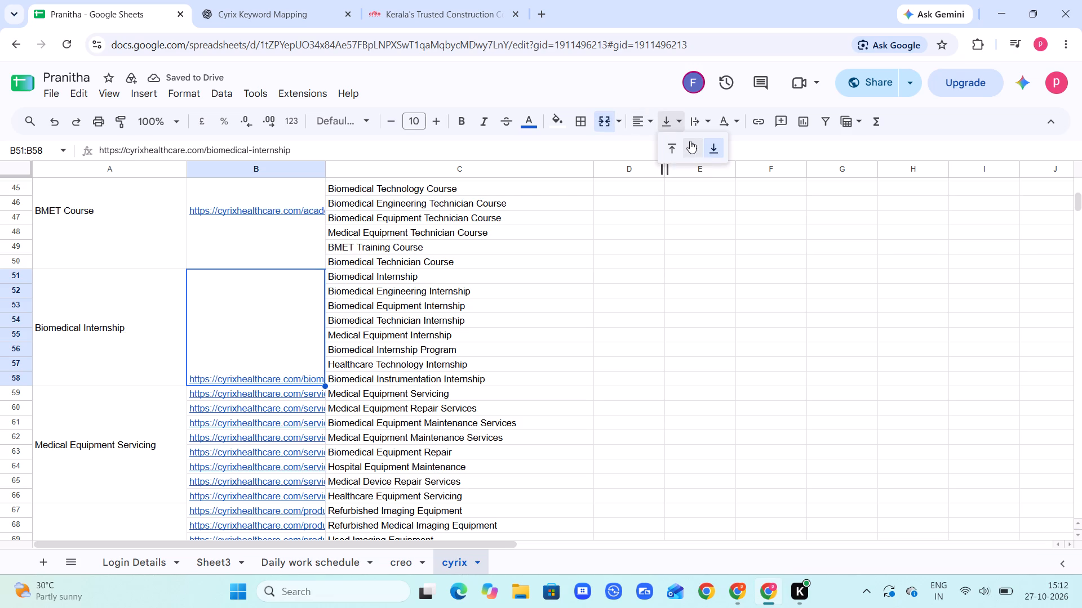
Merge the Page URL cells B59:B66 for the Medical Equipment Servicing page into one and align it vertically to the middle.
scroll(260, 404, down, 1)
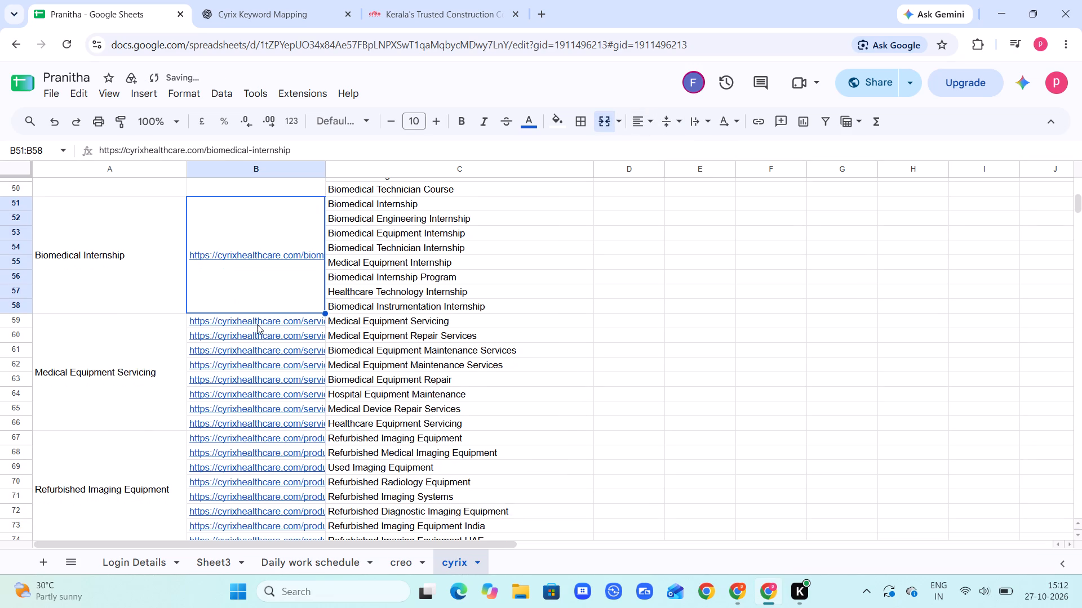
drag(256, 315, 189, 325)
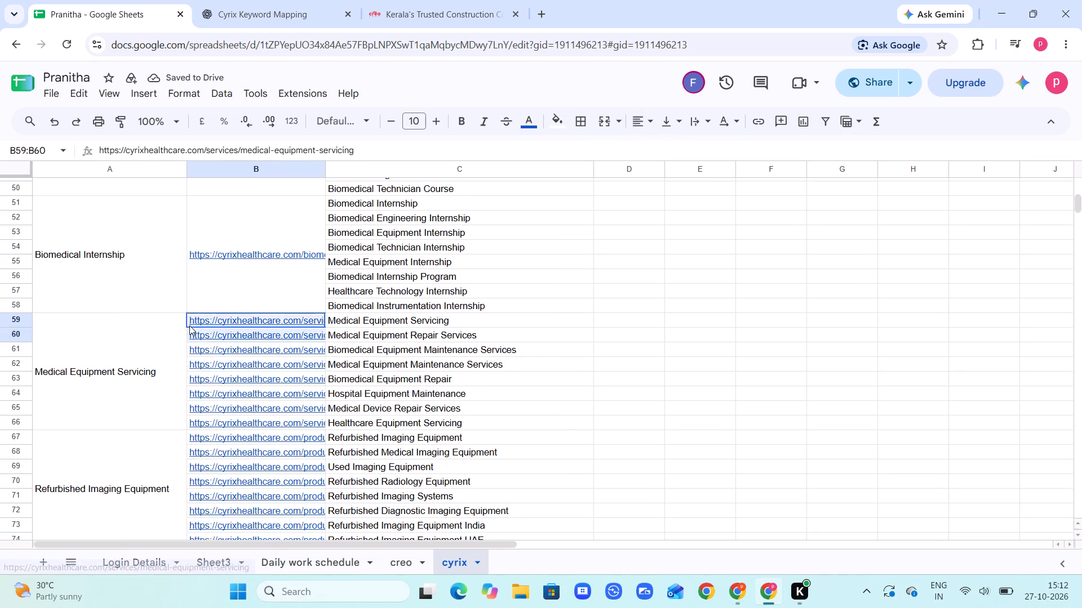
drag(189, 325, 190, 421)
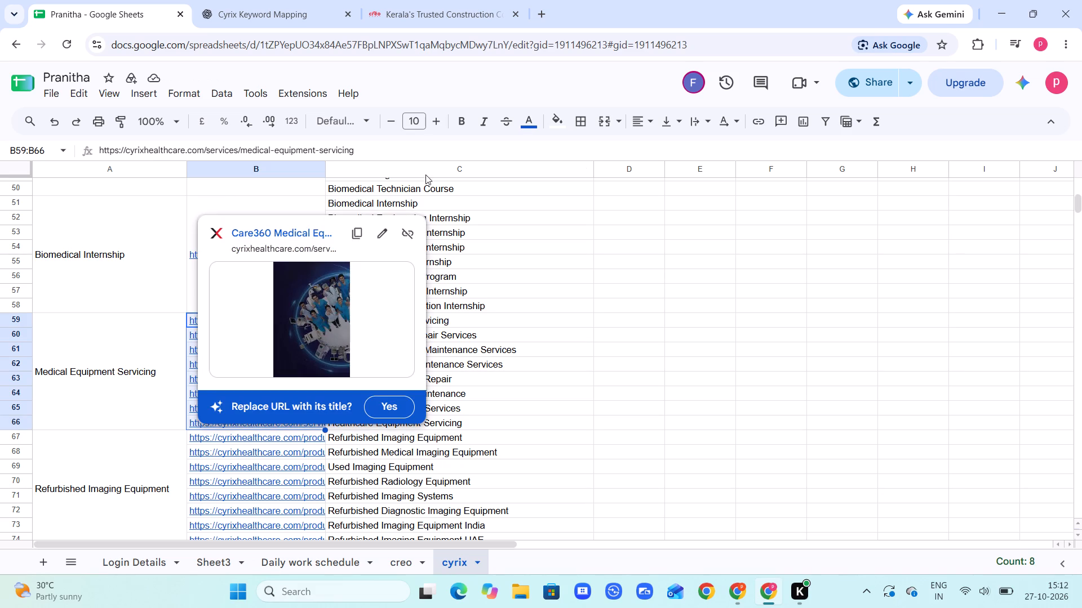
click(605, 120)
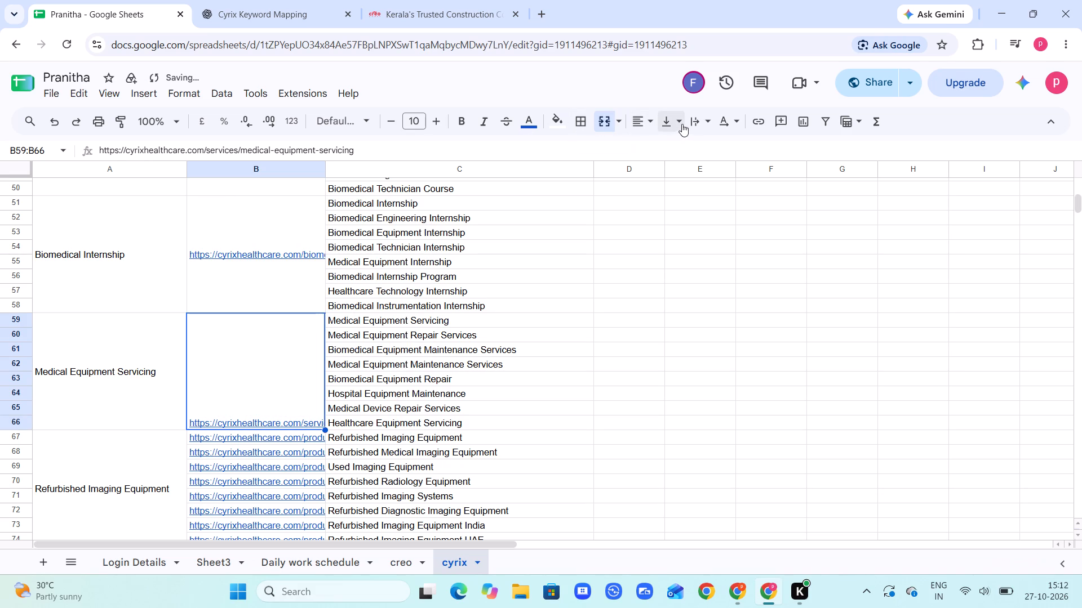
click(667, 125)
click(691, 146)
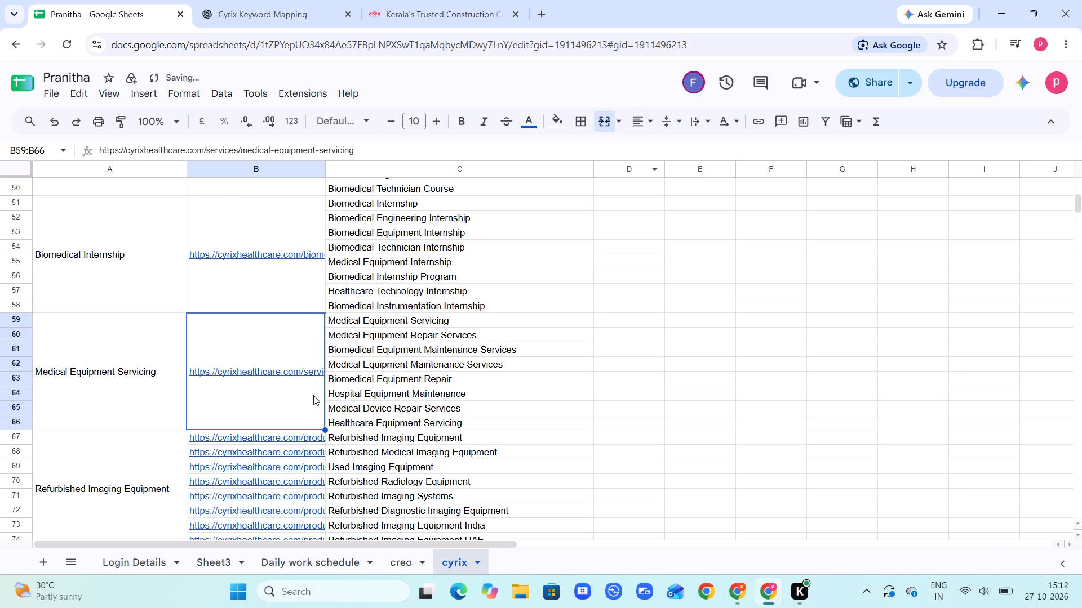
Merge the Page URL cells B67:B74 for the Refurbished Imaging Equipment page into one and align it vertically to the middle.
scroll(295, 402, down, 2)
drag(274, 318, 273, 356)
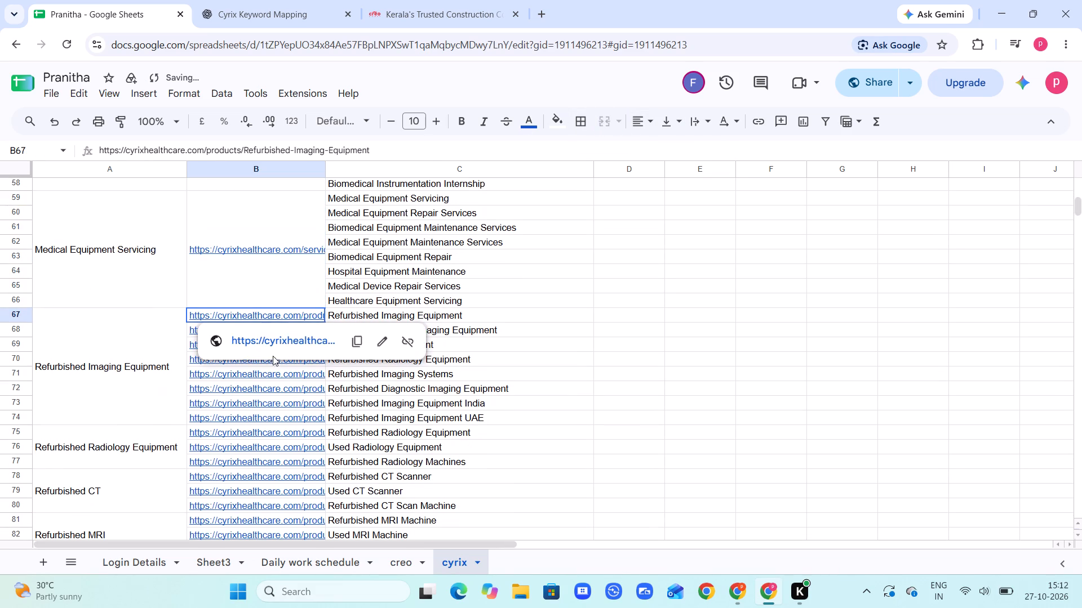
drag(273, 356, 206, 428)
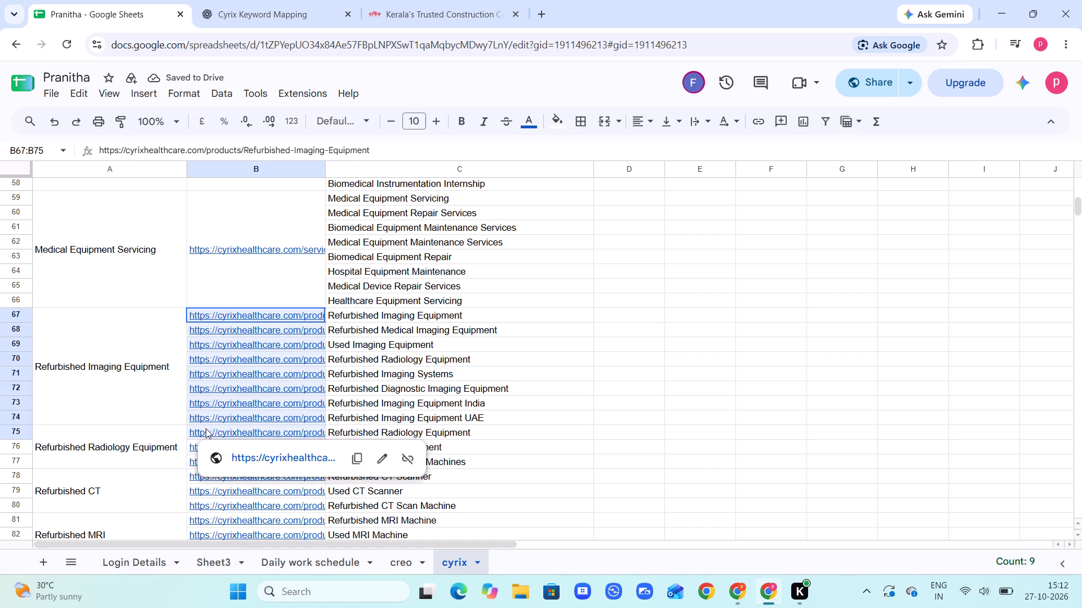
drag(206, 428, 211, 423)
click(606, 126)
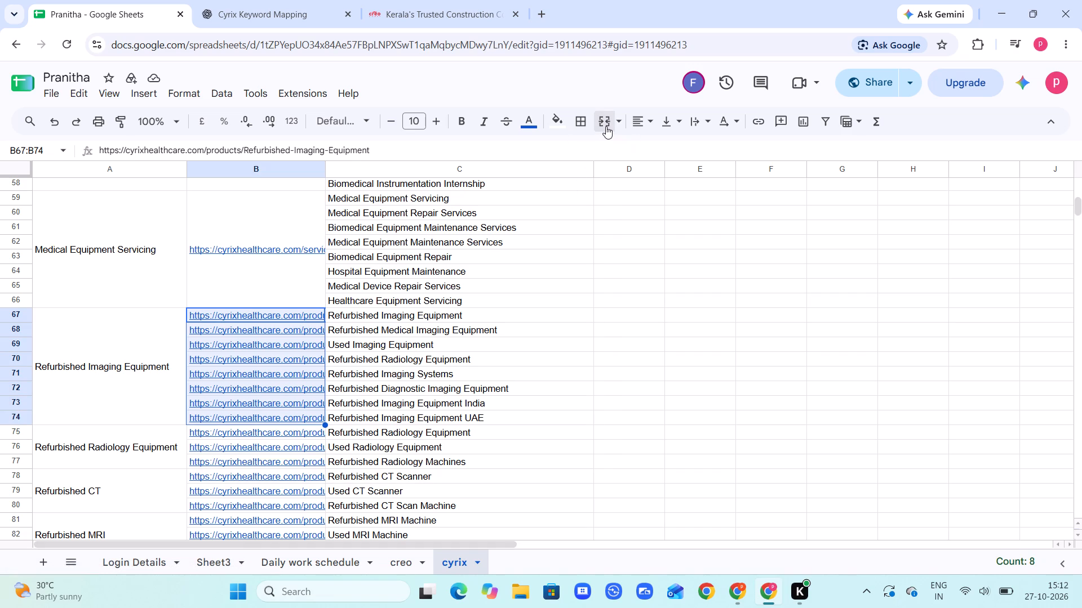
click(682, 122)
click(693, 150)
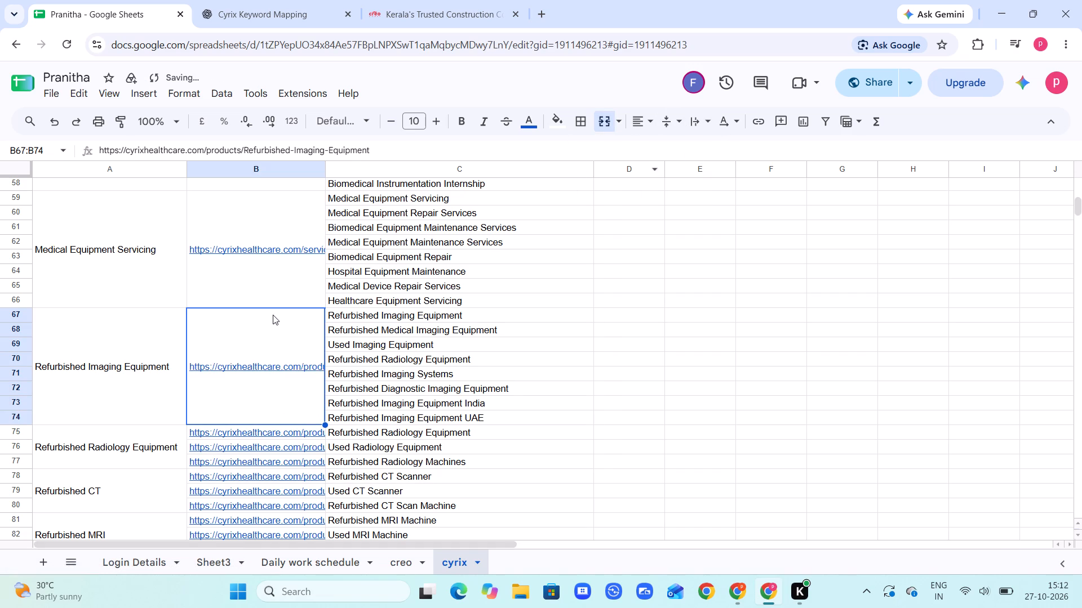
Widen the cyrix sheet's Page URL column so that more of each page address fits beside the keywords.
scroll(273, 315, down, 3)
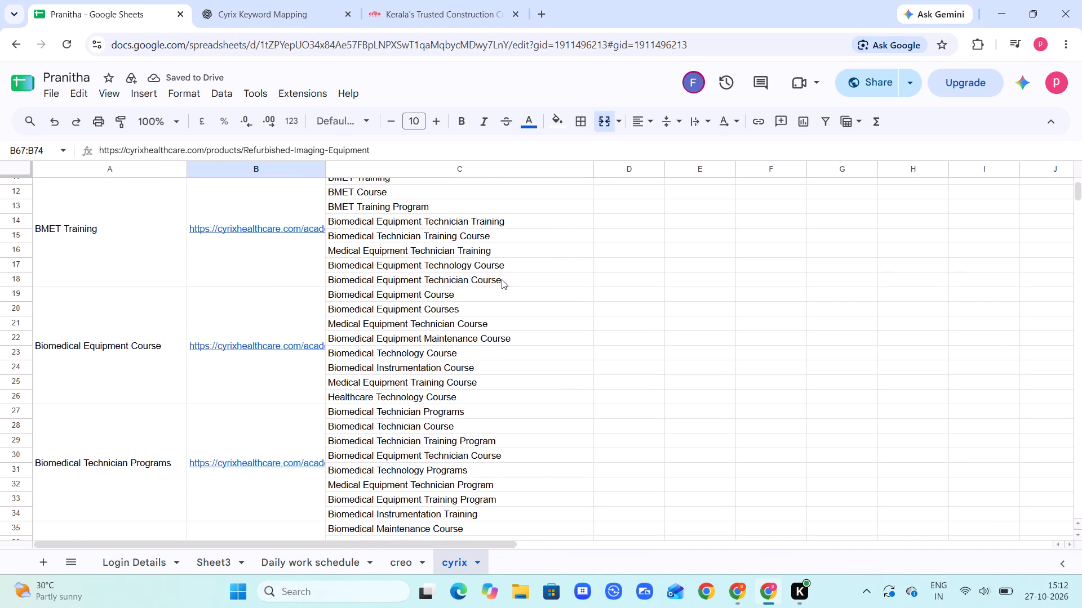
click(642, 314)
scroll(642, 314, up, 2)
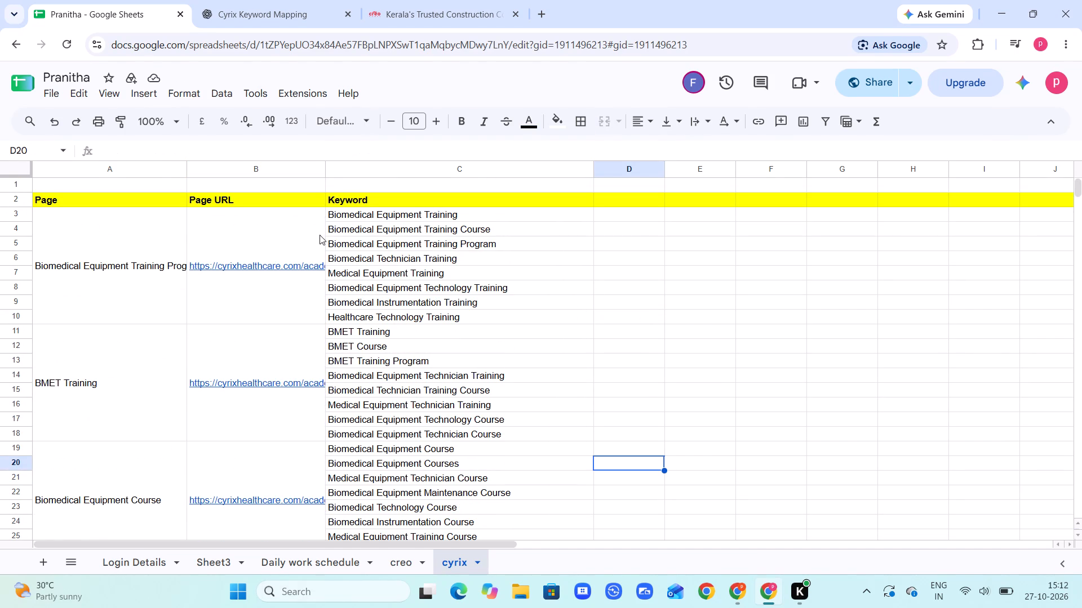
drag(326, 173, 400, 163)
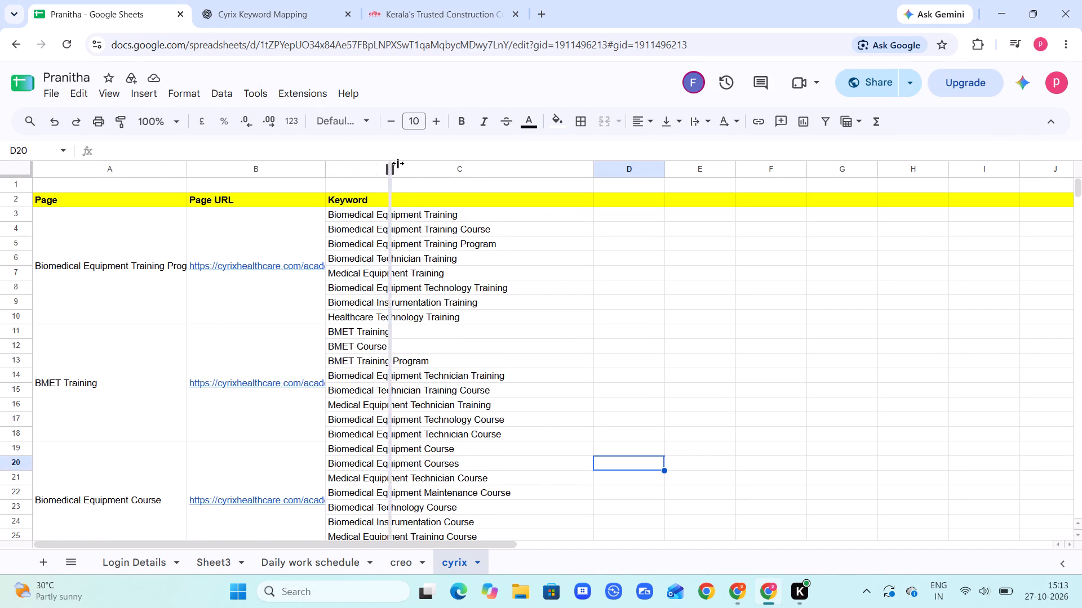
drag(400, 163, 413, 162)
scroll(349, 342, down, 4)
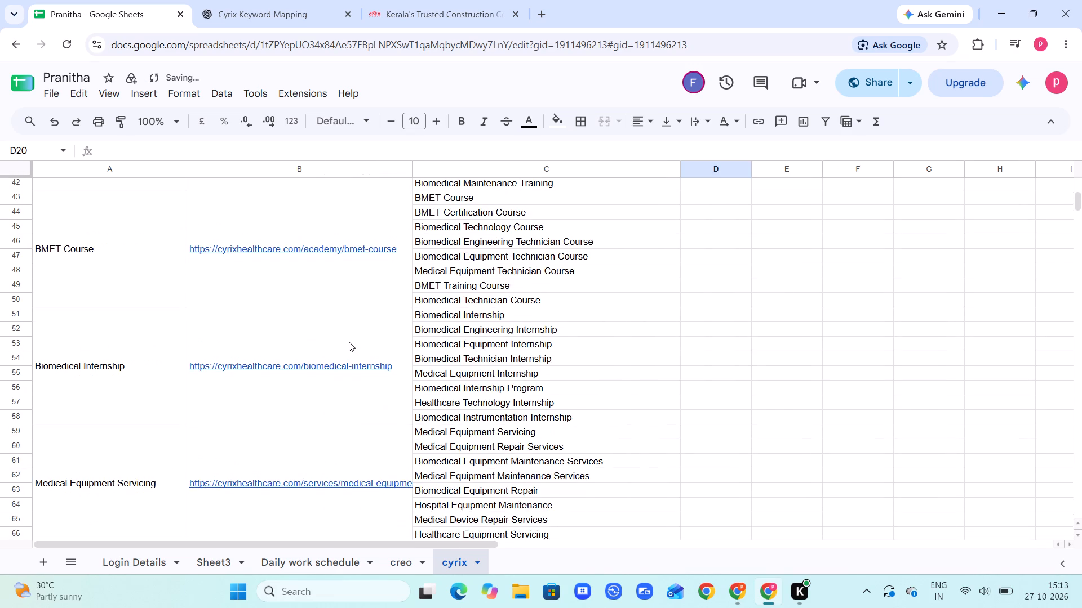
scroll(349, 342, down, 1)
scroll(349, 342, up, 3)
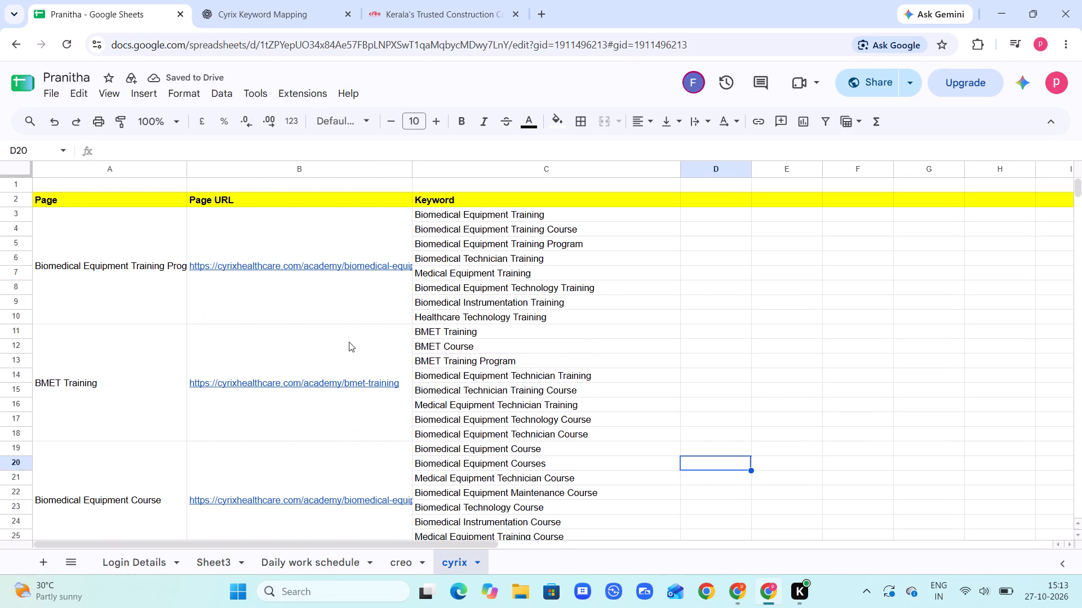
Add a new blank sheet after the cyrix sheet and open its name for editing.
click(43, 562)
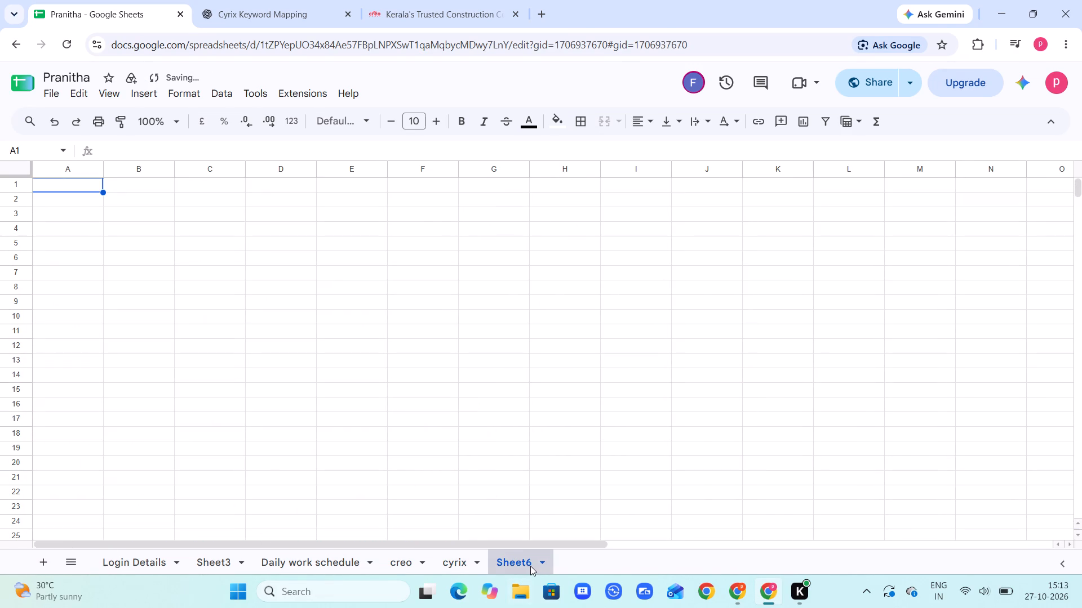
double_click(524, 566)
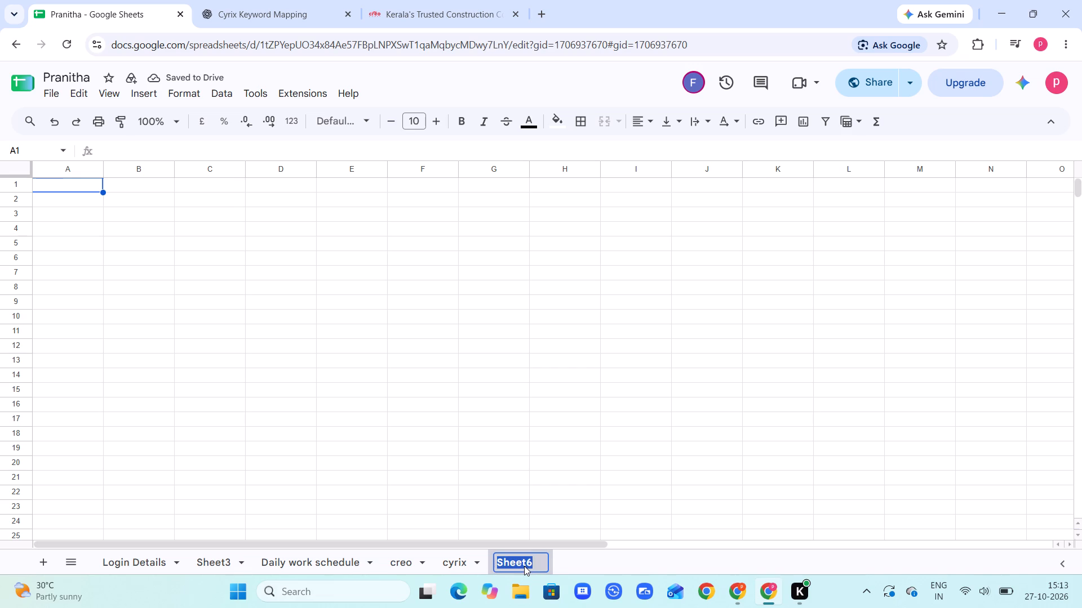
click(318, 19)
click(400, 22)
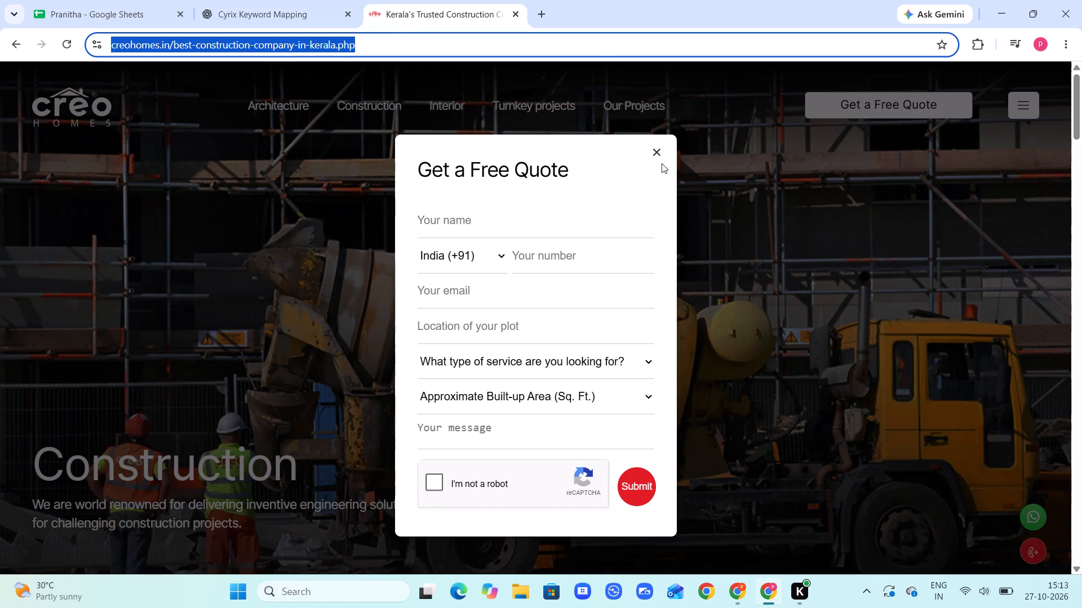
click(655, 154)
click(449, 110)
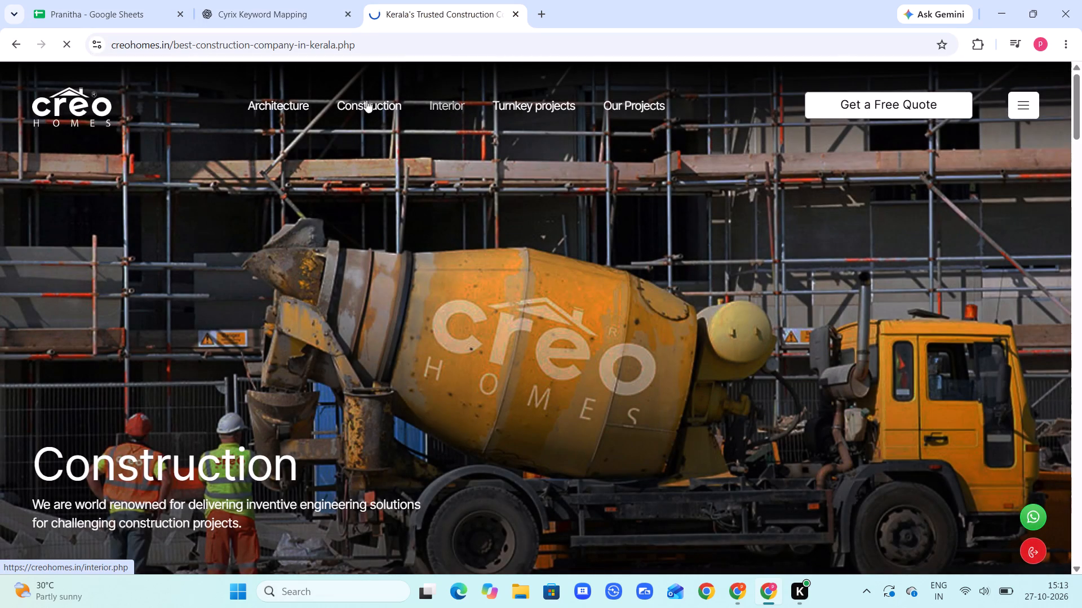
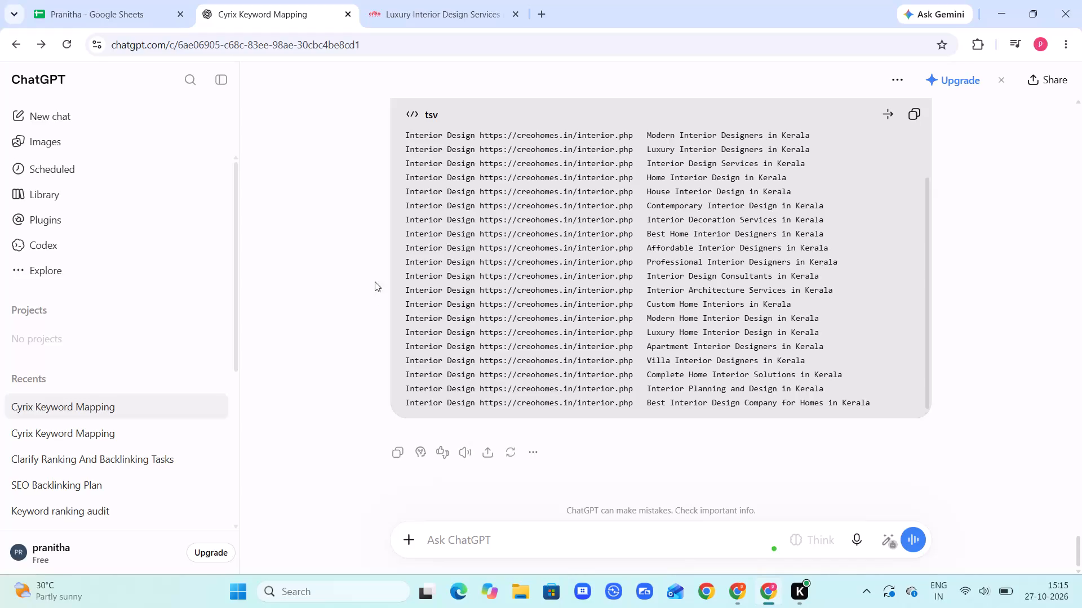
Copy the Interior Design keyword table from the ChatGPT reply and paste it into the creo sheet starting at row 62.
scroll(393, 260, up, 4)
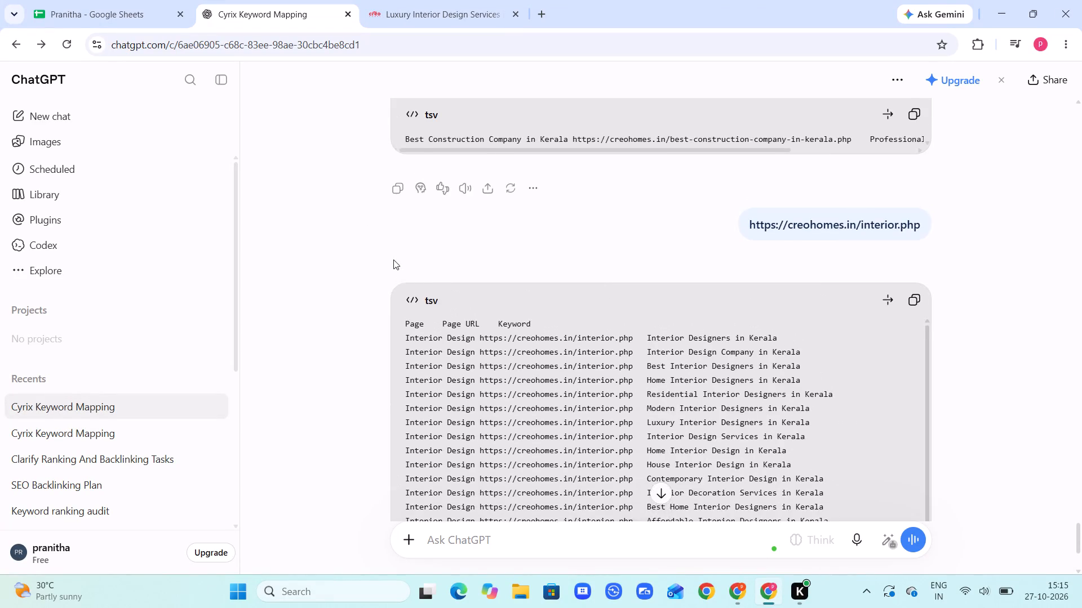
scroll(393, 260, up, 1)
click(911, 162)
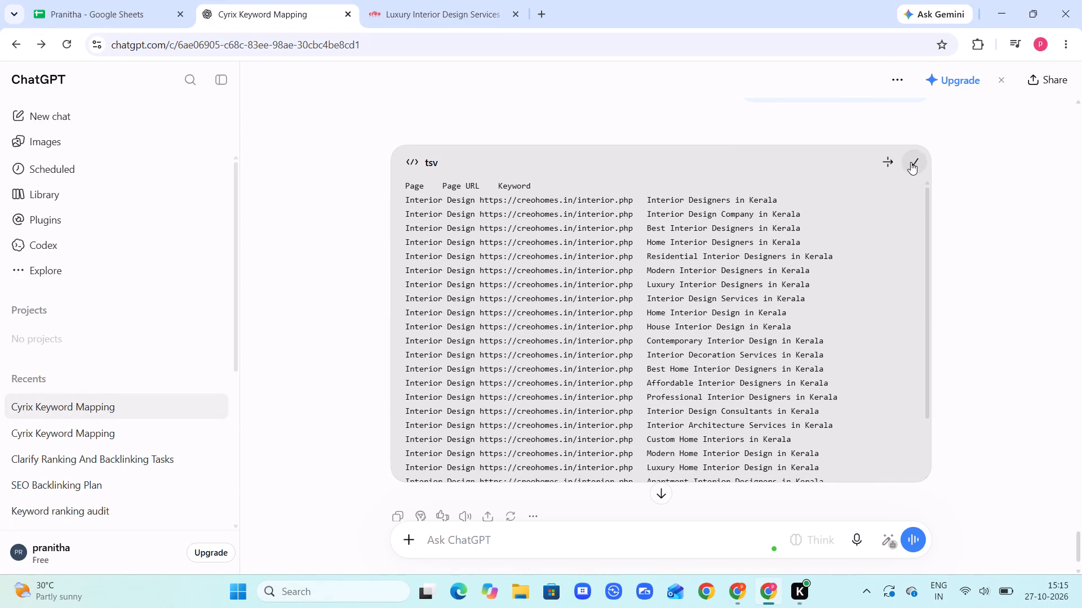
click(136, 21)
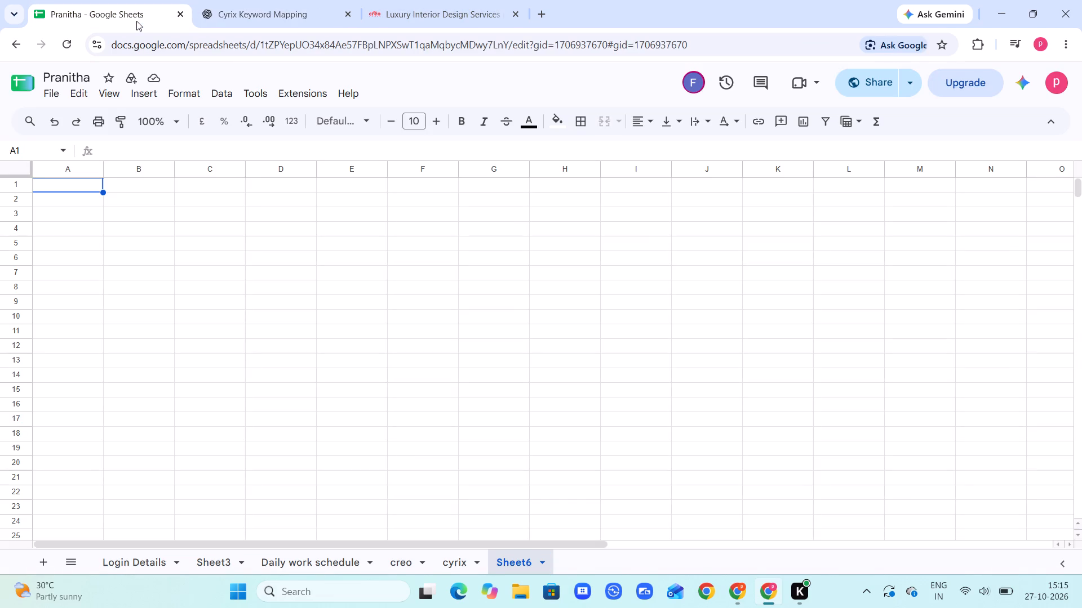
scroll(68, 198, up, 2)
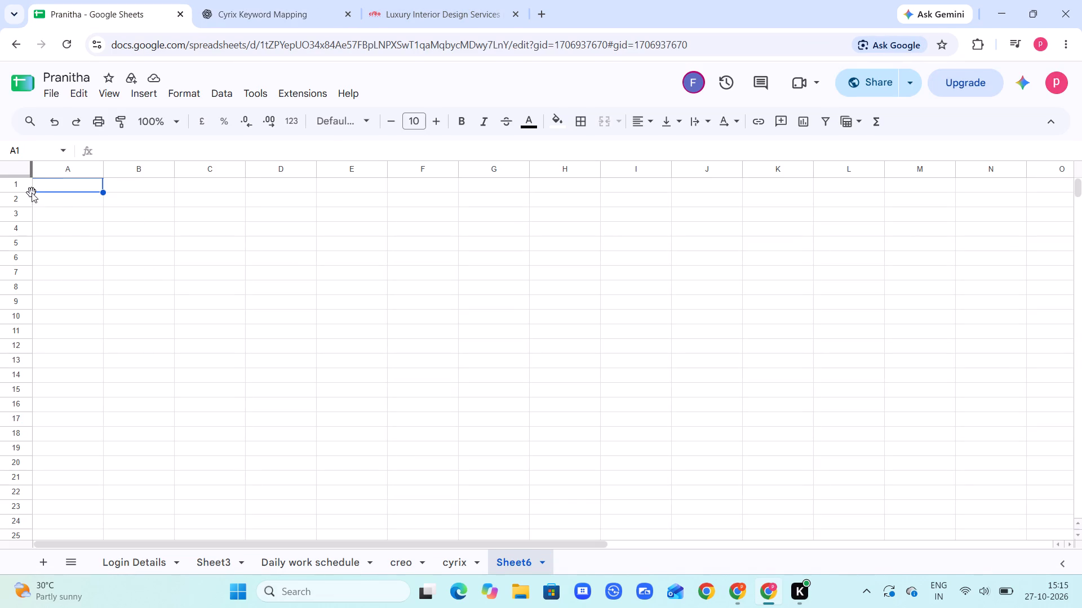
click(410, 558)
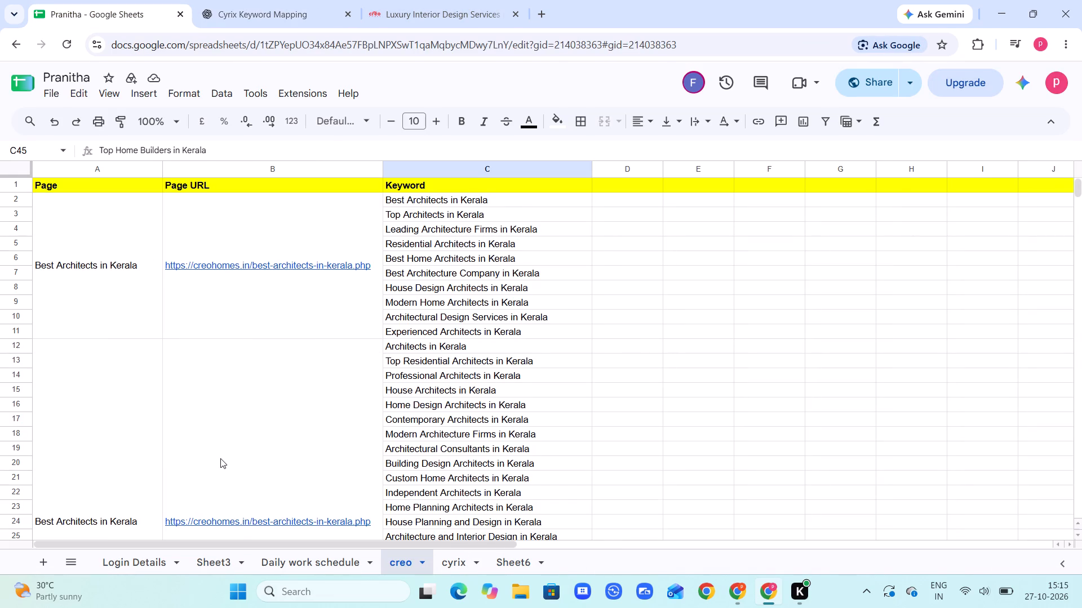
scroll(220, 458, down, 5)
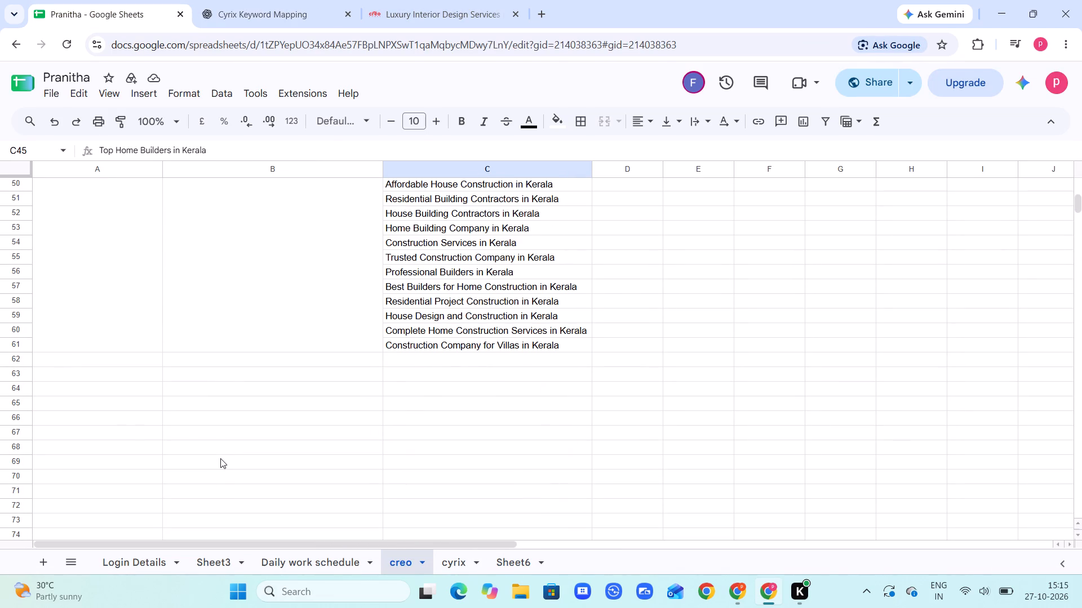
click(21, 359)
key(ctrl+v)
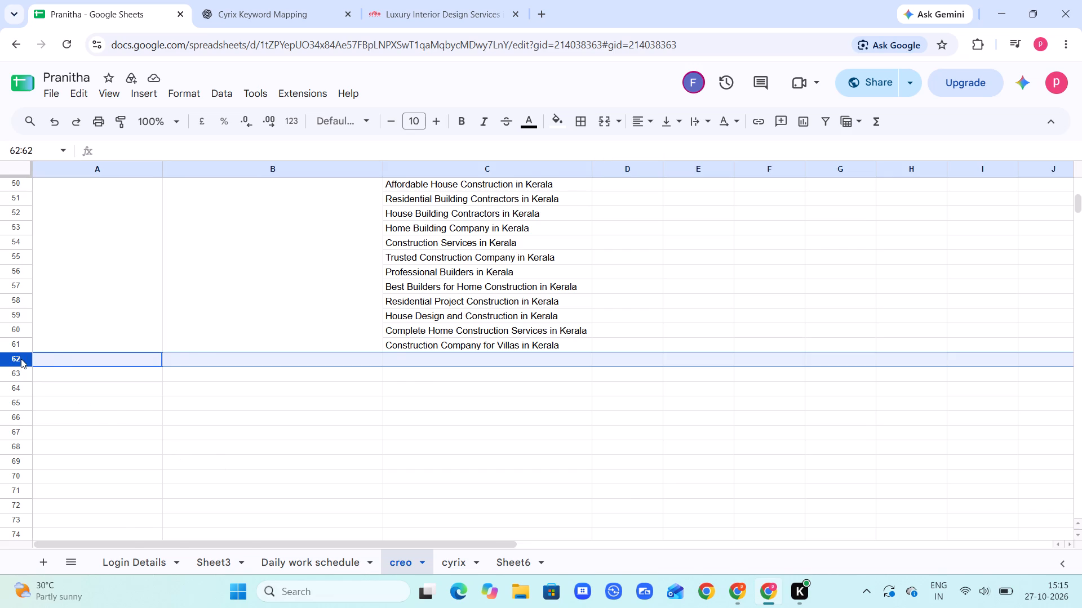
Delete the repeated Page, Page URL, Keyword header row at row 62 of the creo sheet.
scroll(21, 359, down, 1)
click(16, 244)
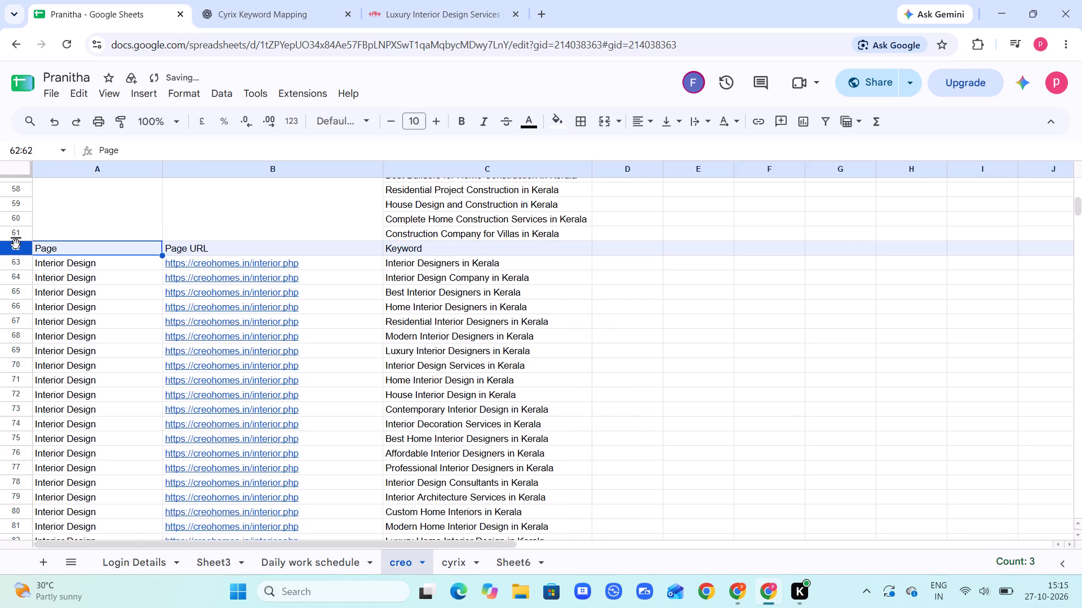
right_click(16, 244)
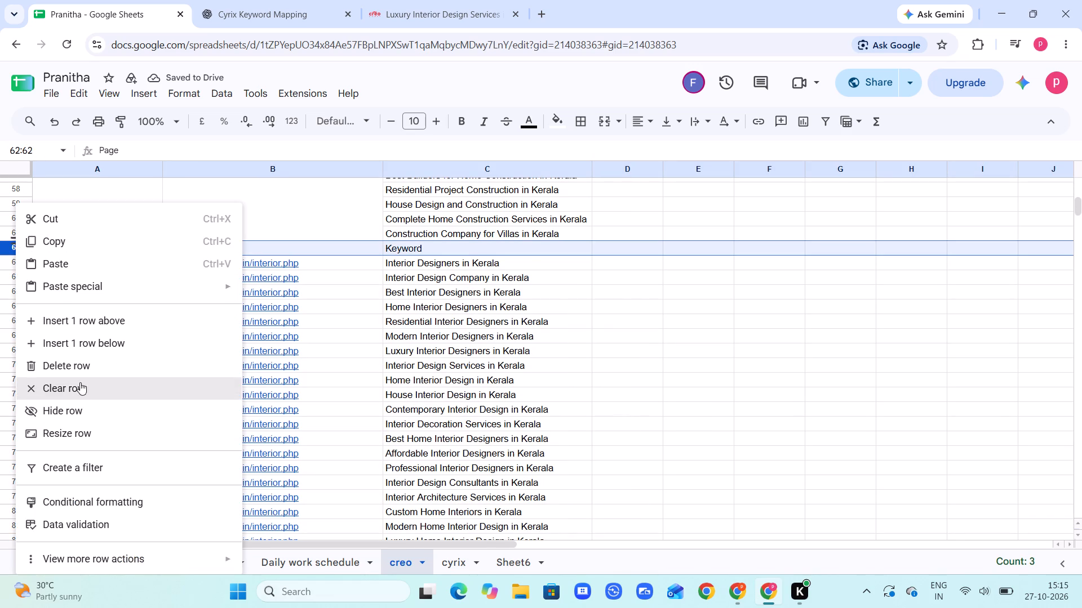
click(84, 370)
Merge the Interior Design page cells A62:A86 into one cell and align it vertically to the middle.
scroll(122, 266, down, 1)
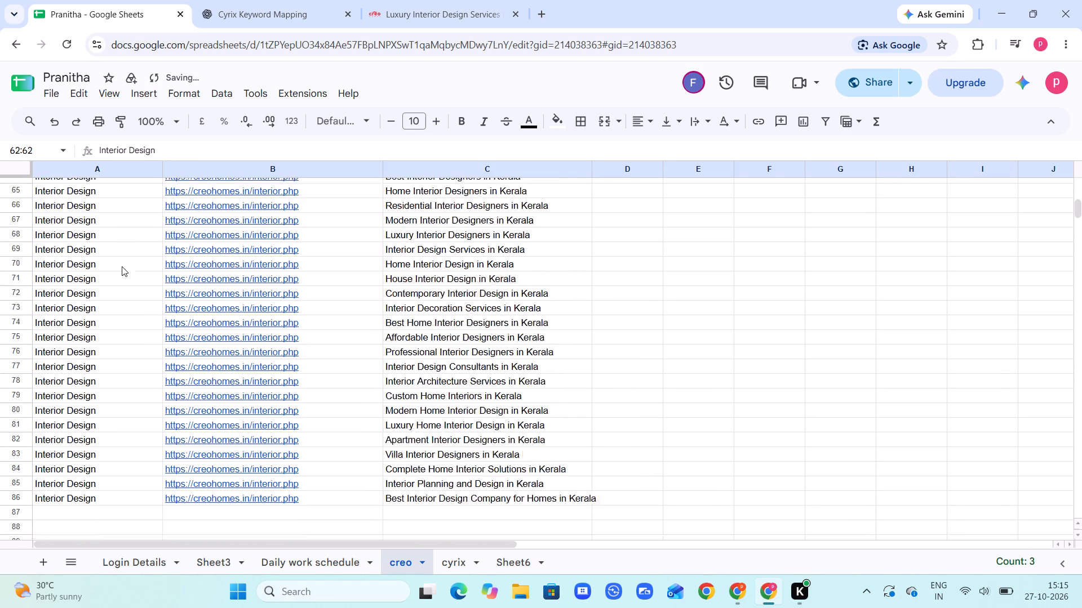
scroll(122, 266, down, 1)
drag(146, 195, 139, 318)
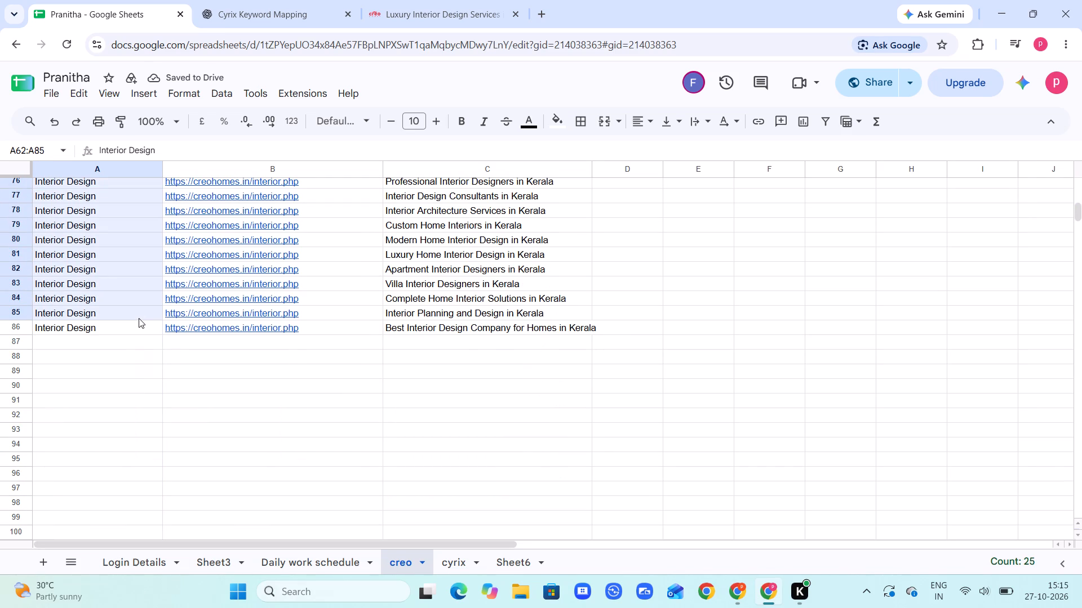
drag(139, 318, 139, 329)
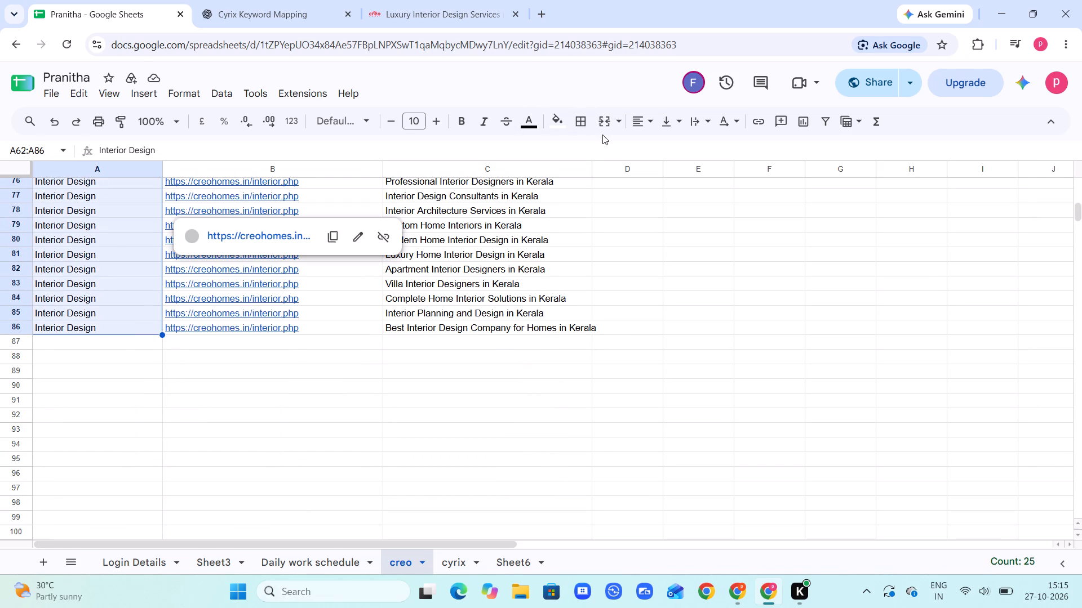
click(604, 126)
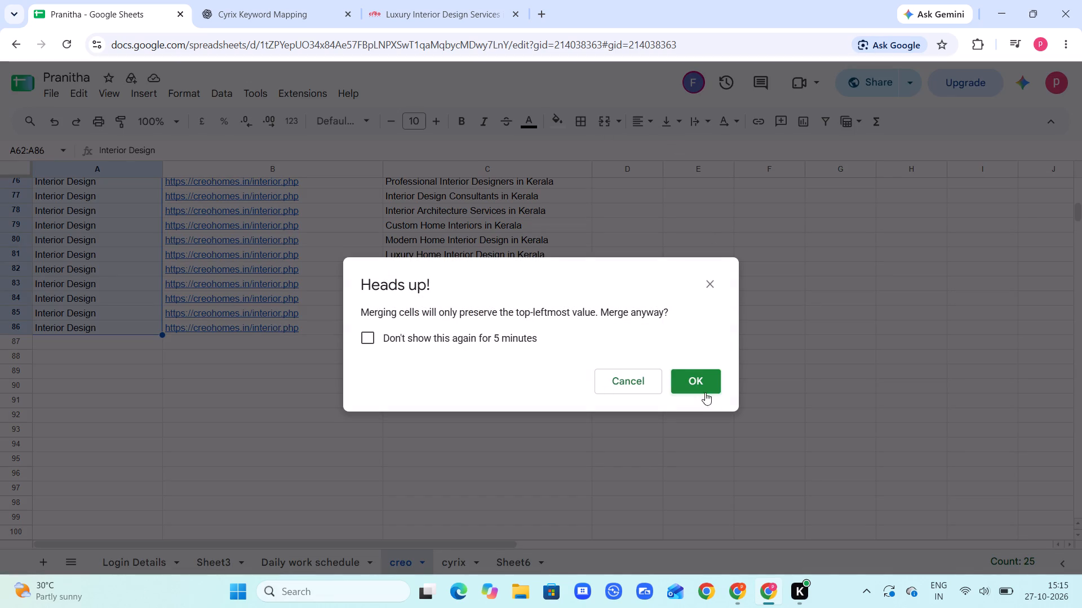
click(699, 386)
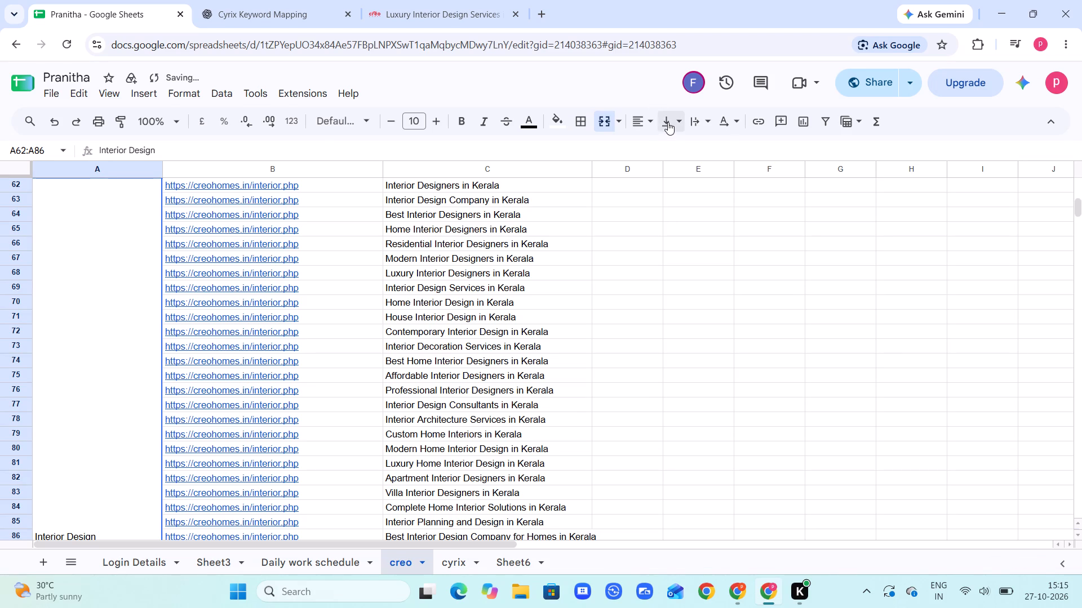
click(668, 122)
click(699, 144)
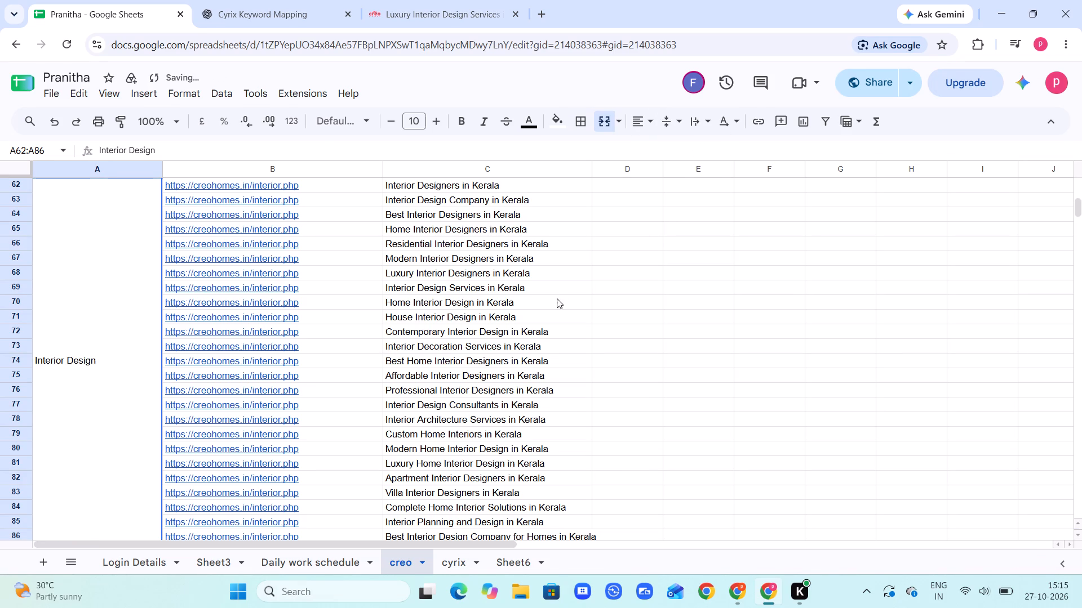
Merge the interior.php URL cells B62:B86, suppress the merge warning for 5 minutes, and align the merged cell vertically to the middle.
scroll(556, 291, up, 1)
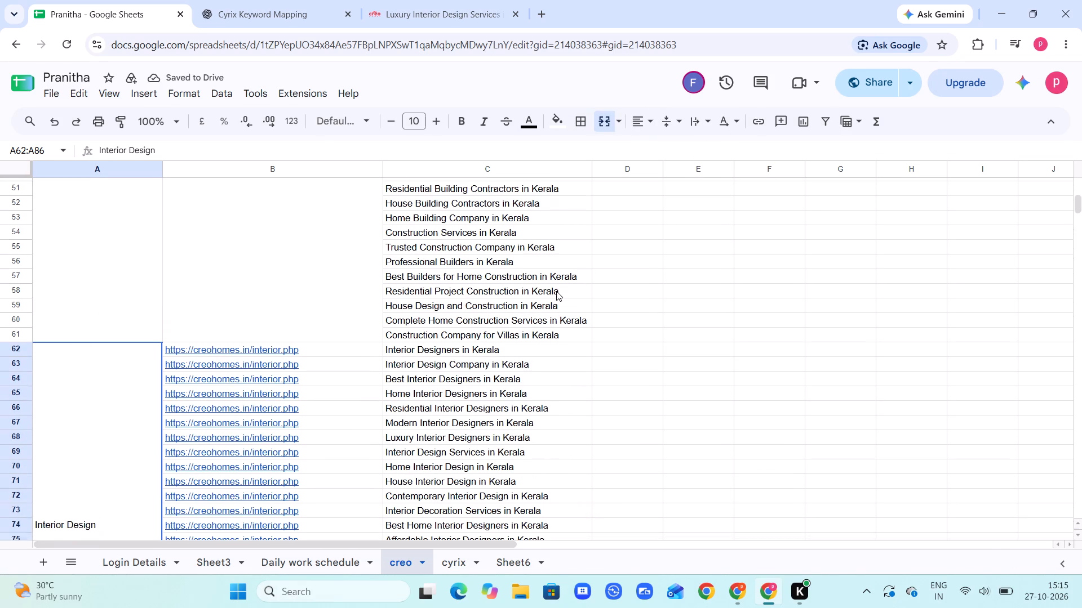
scroll(556, 291, up, 1)
scroll(402, 328, down, 1)
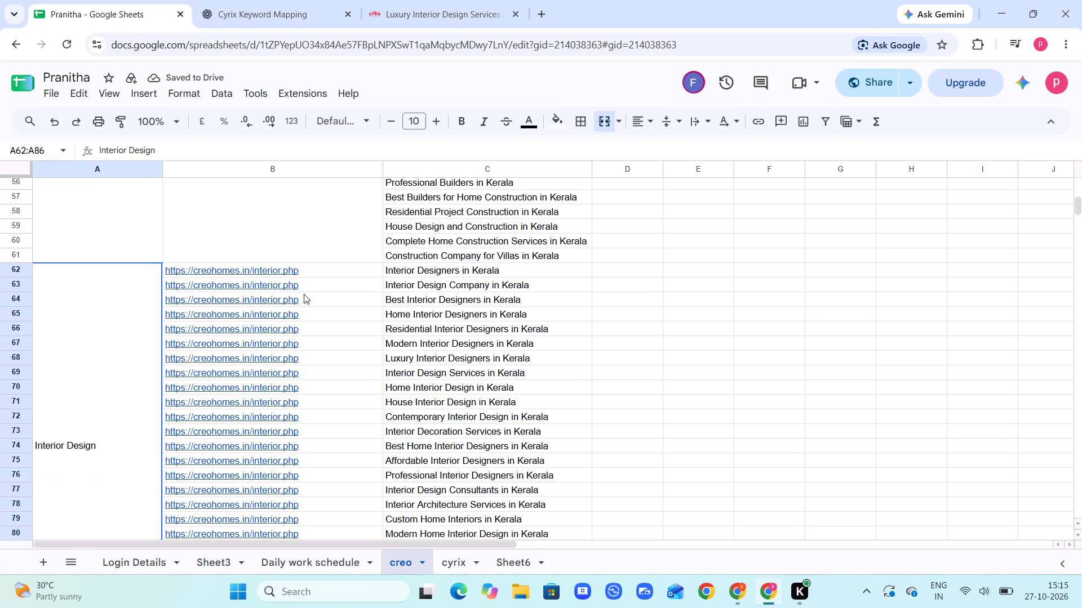
click(352, 234)
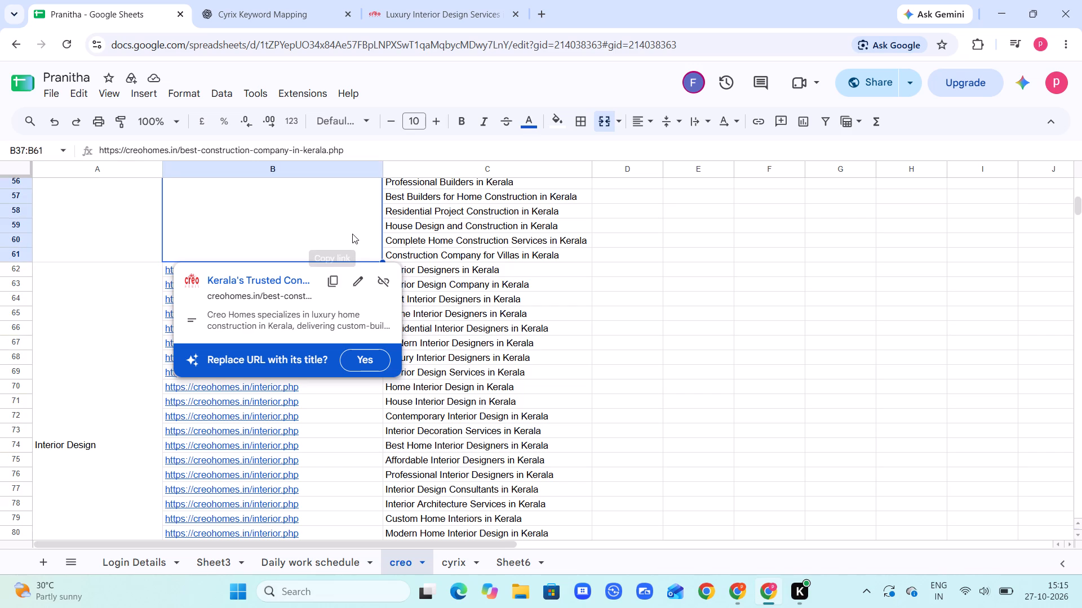
click(447, 291)
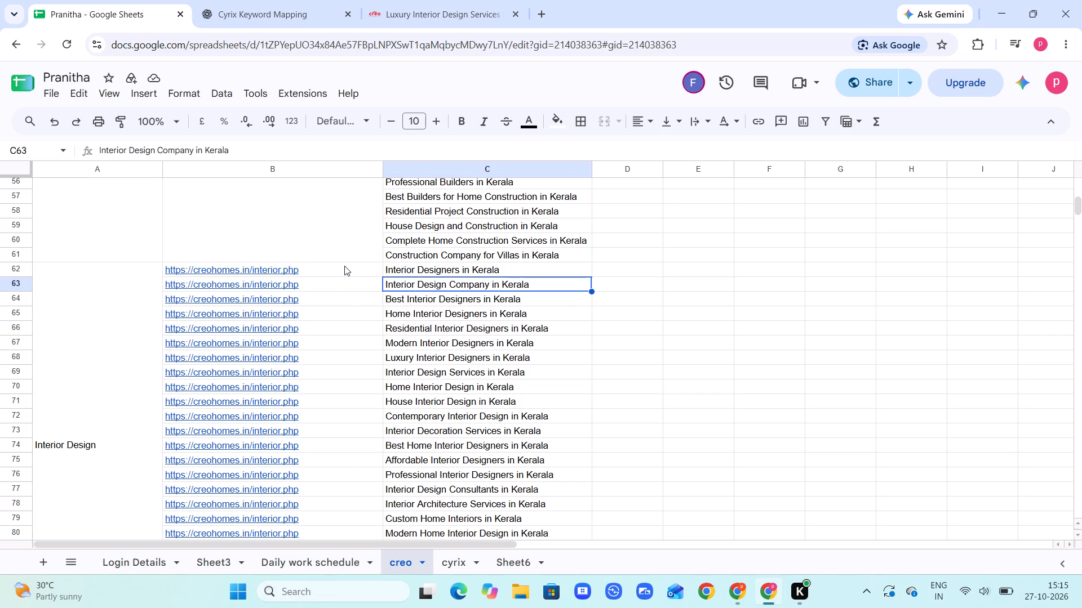
drag(344, 266, 340, 571)
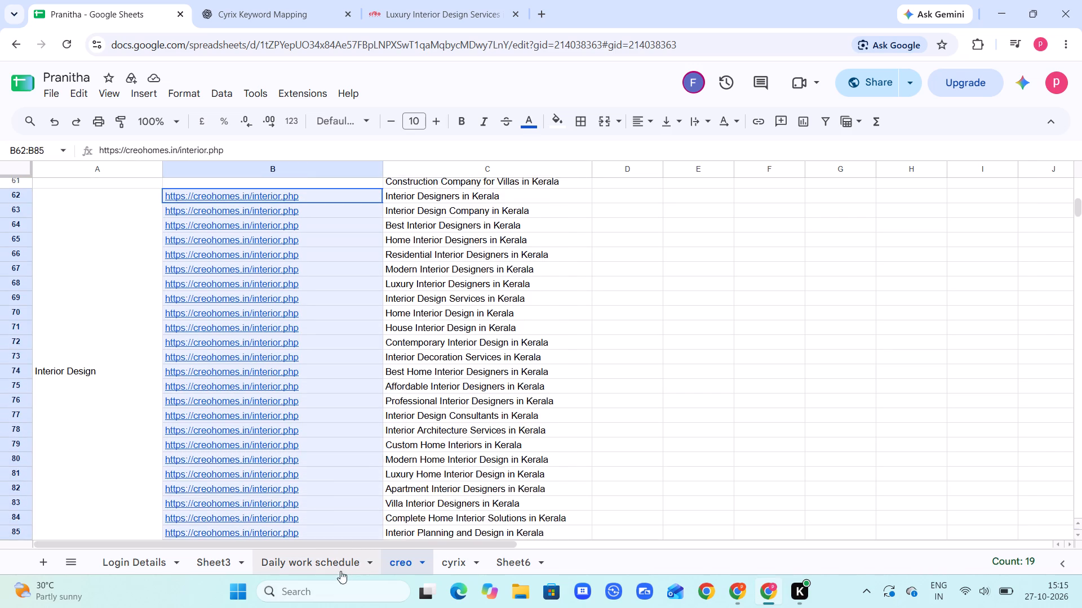
drag(340, 571, 342, 444)
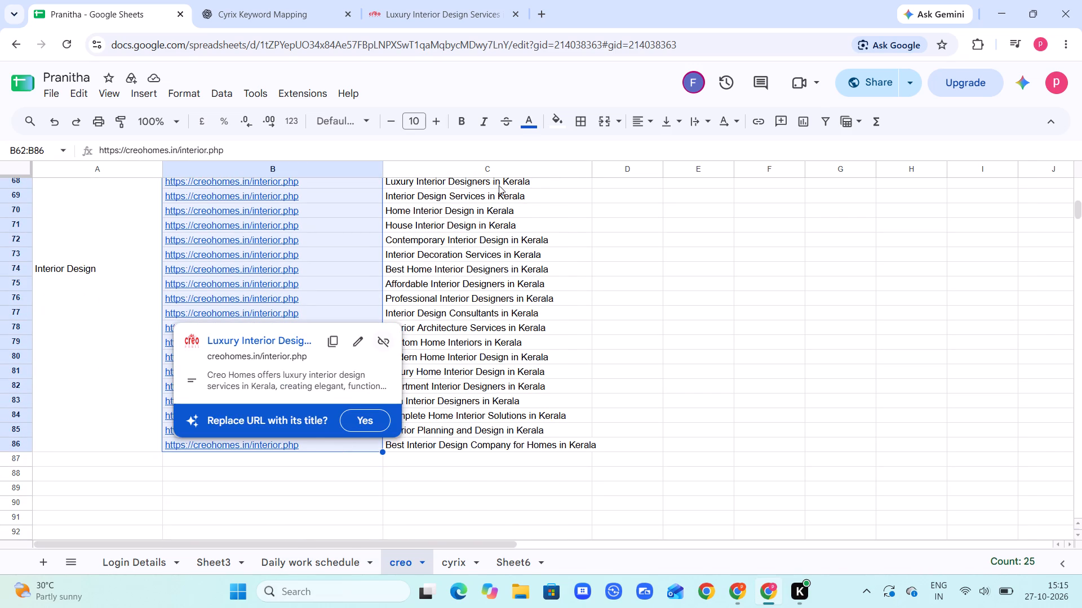
click(594, 122)
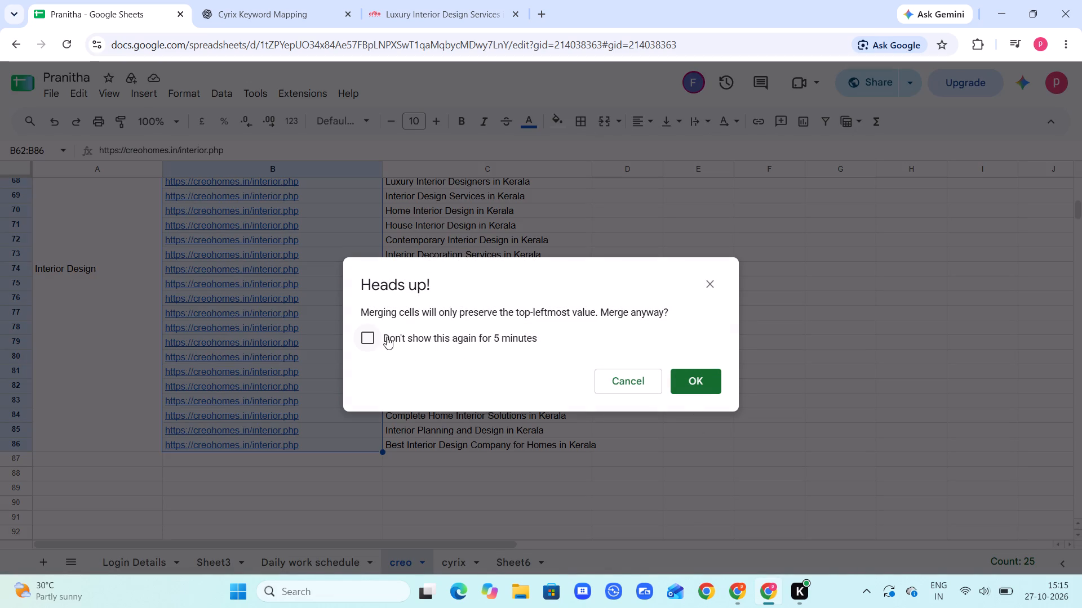
click(374, 336)
click(717, 370)
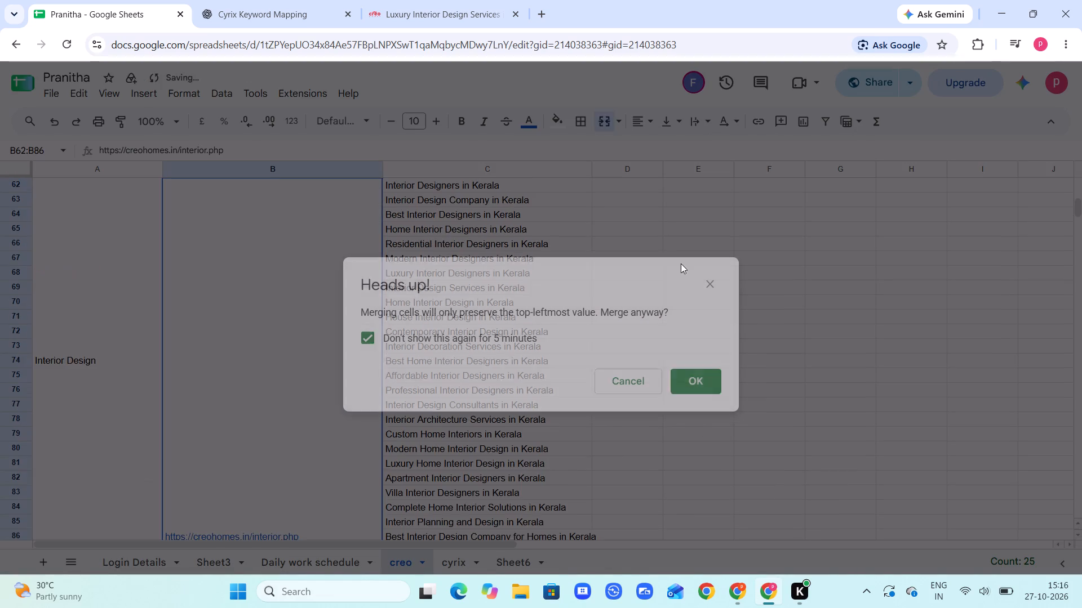
click(666, 122)
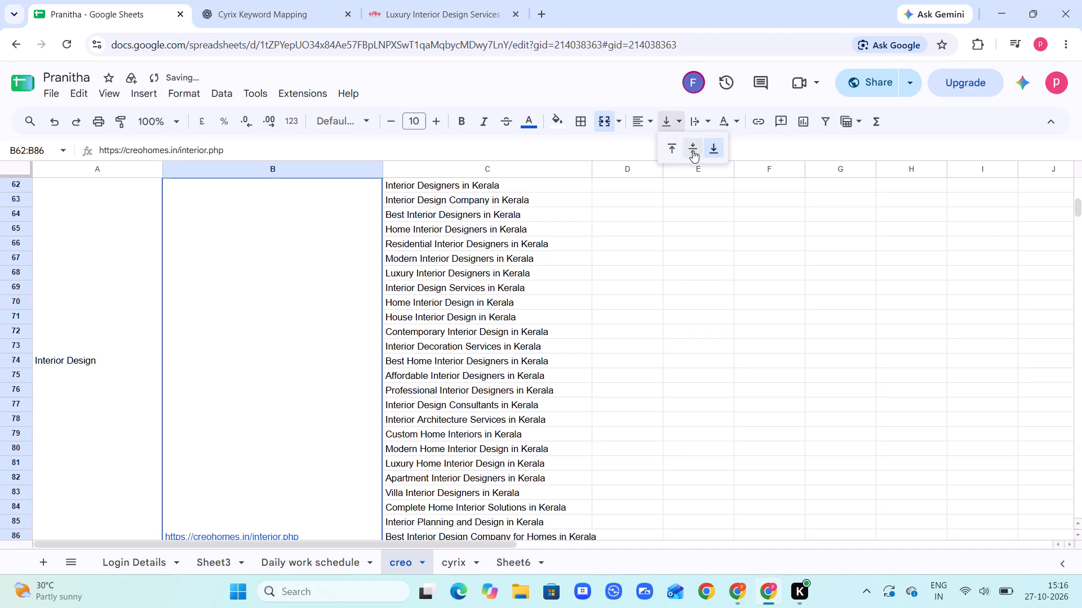
click(694, 149)
click(630, 303)
scroll(630, 303, up, 1)
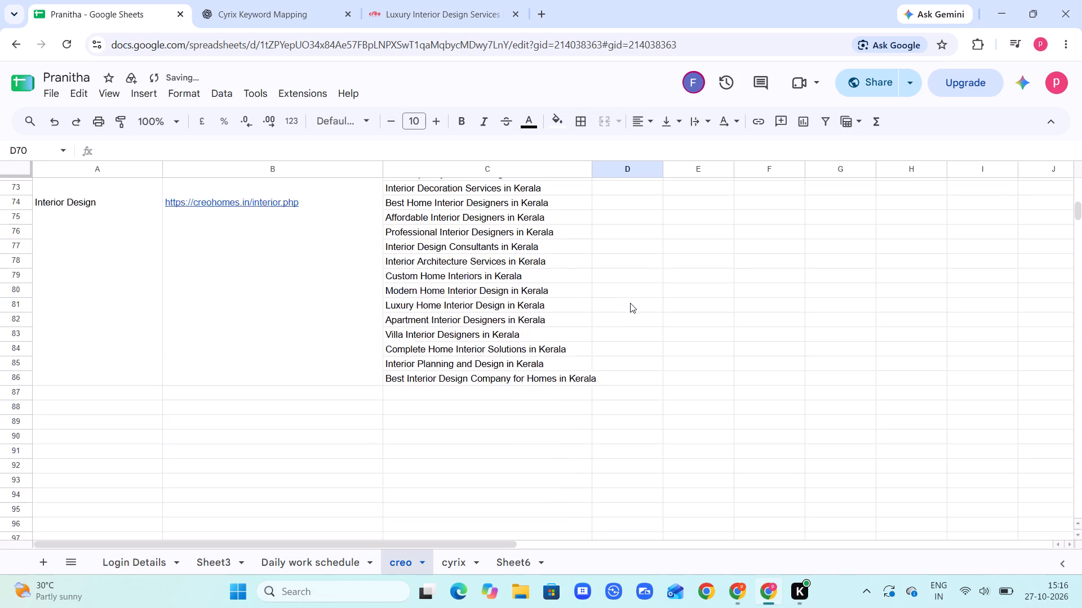
scroll(630, 303, up, 1)
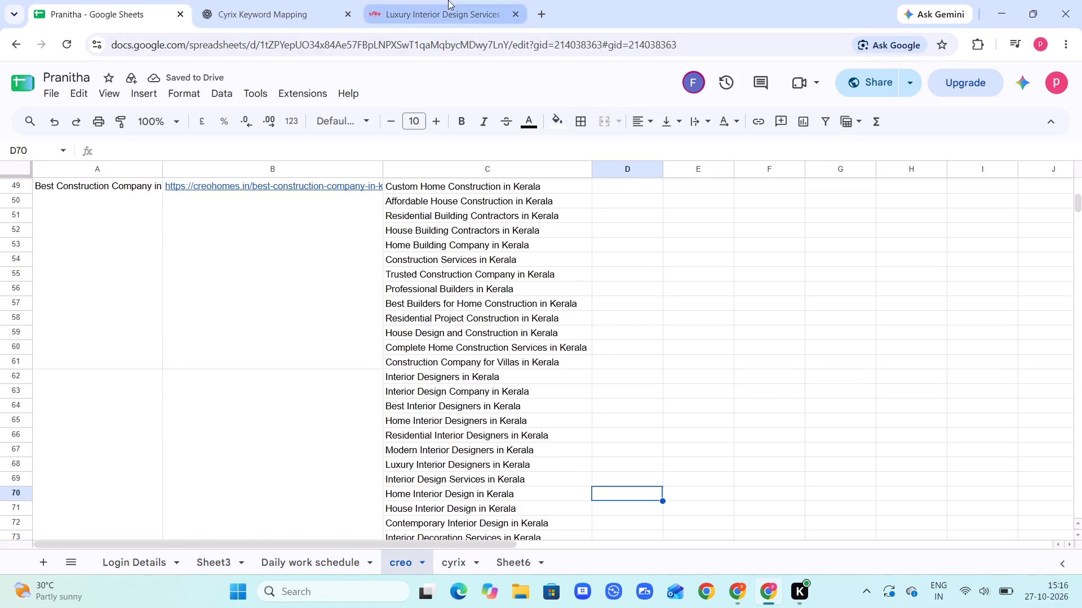
click(448, 0)
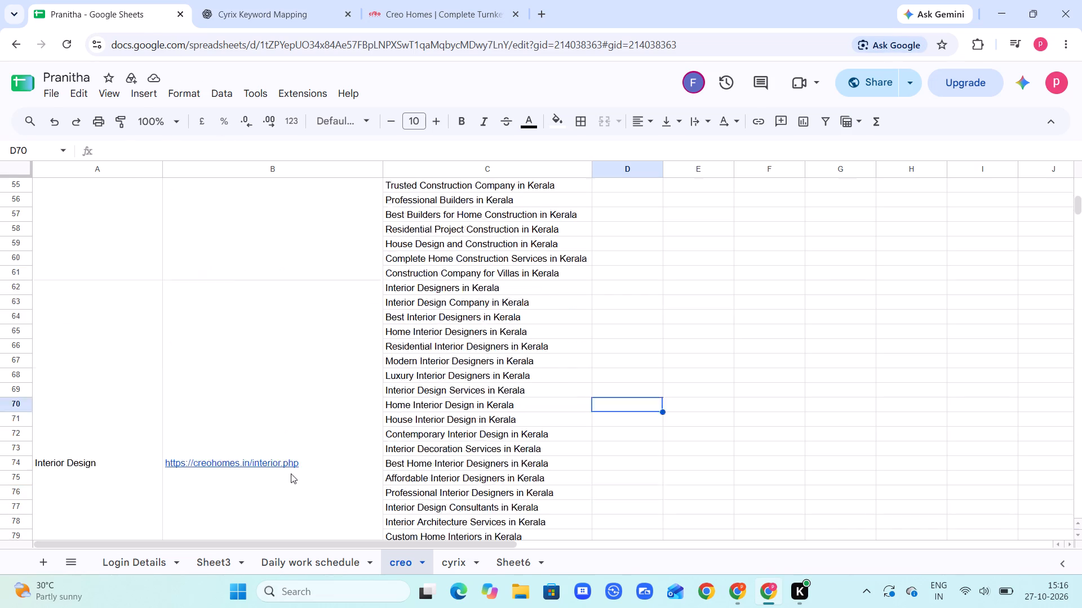
scroll(291, 473, down, 2)
scroll(291, 473, right, 4)
scroll(291, 473, up, 3)
scroll(291, 473, down, 1)
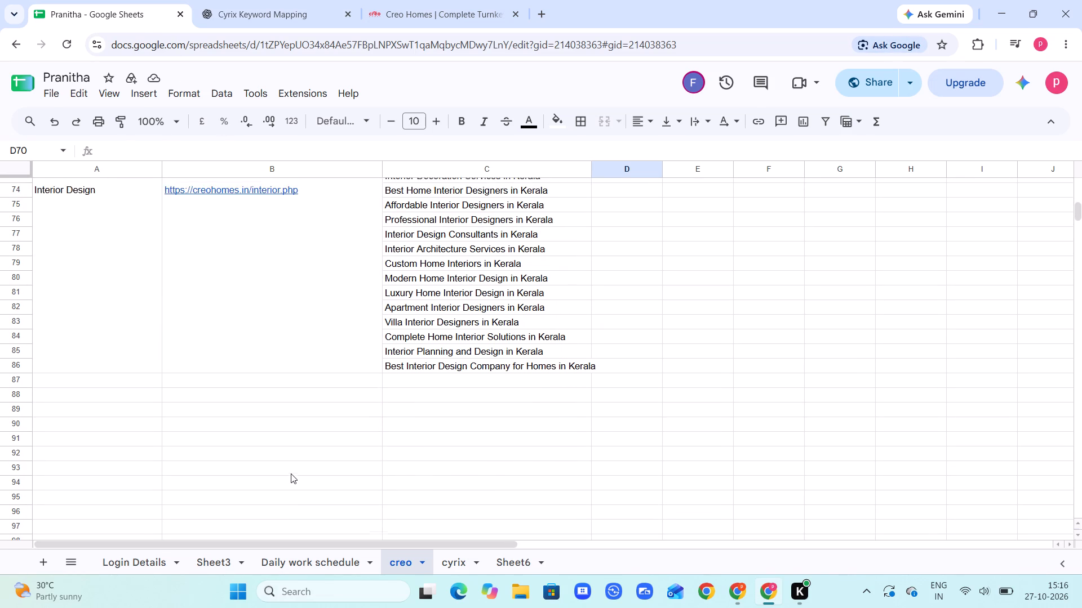
scroll(291, 473, down, 1)
click(21, 365)
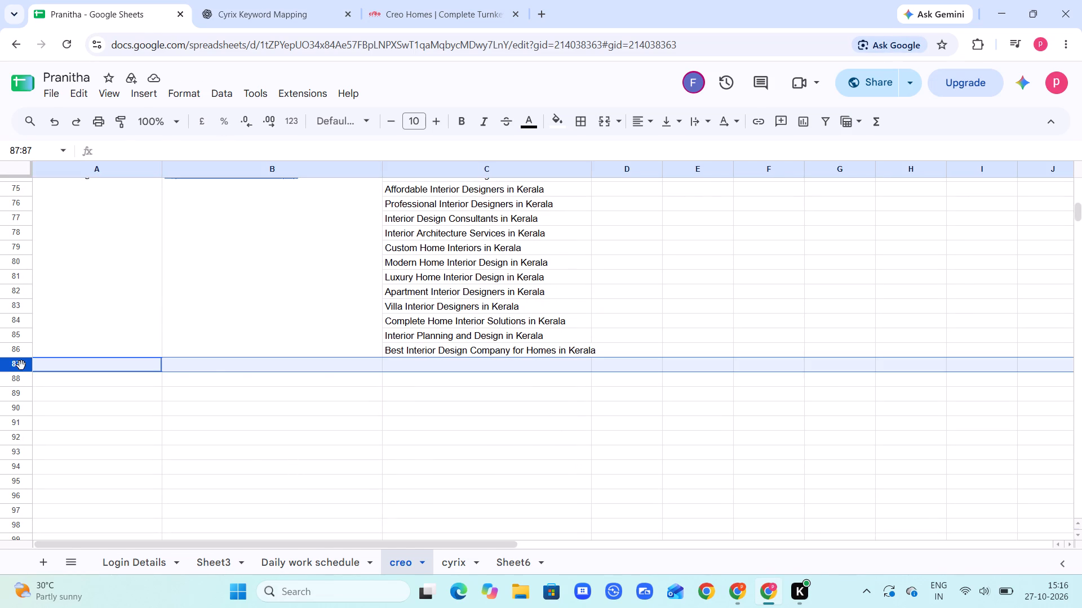
key(ctrl+v)
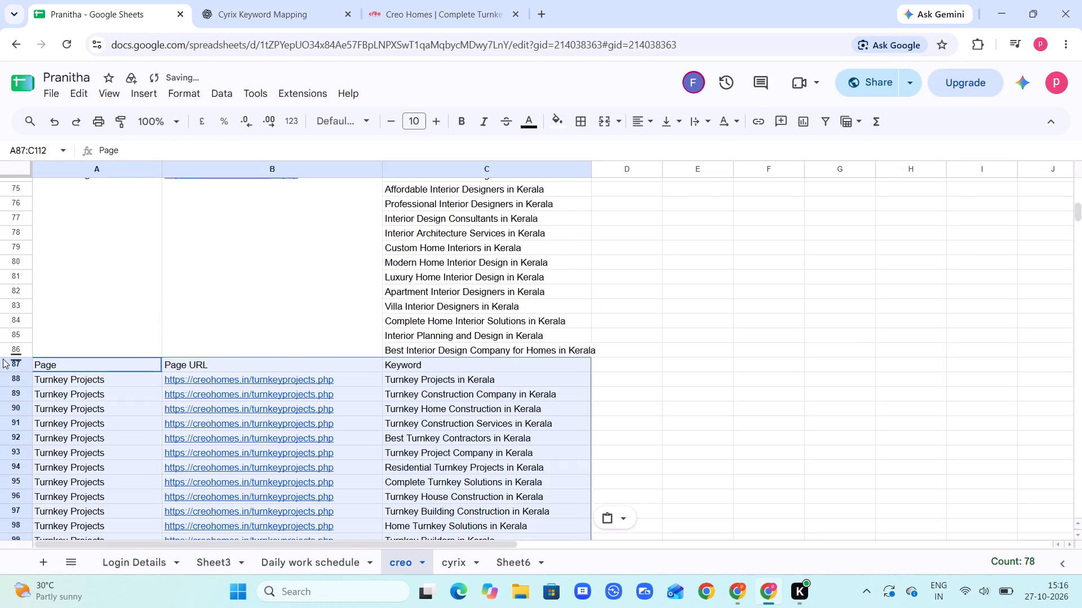
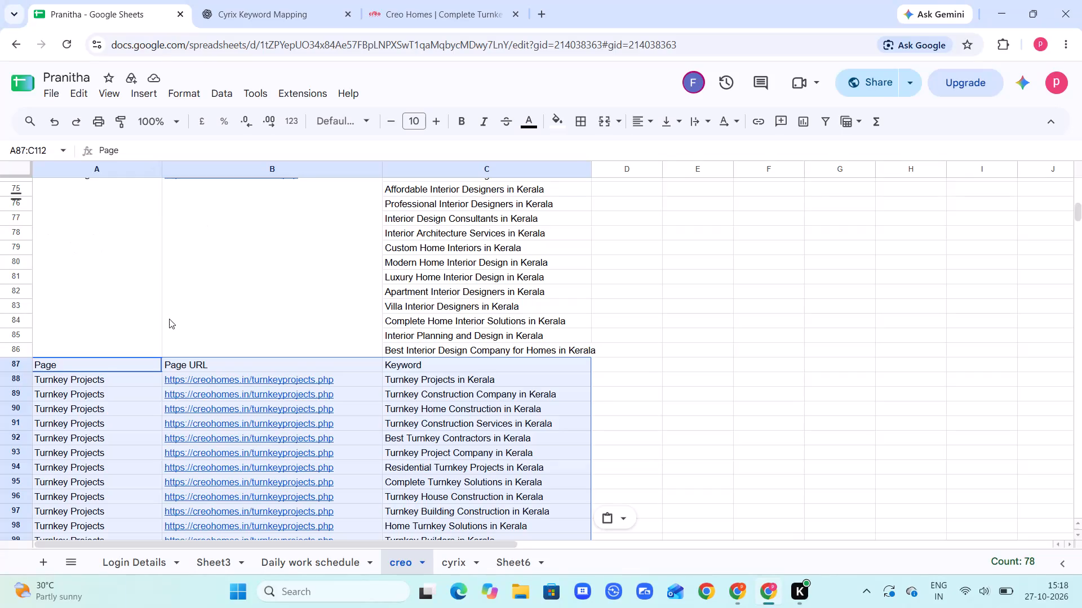
Delete the pasted Page / Page URL / Keyword header row 87 above the Turnkey Projects entries.
click(169, 319)
scroll(169, 319, down, 2)
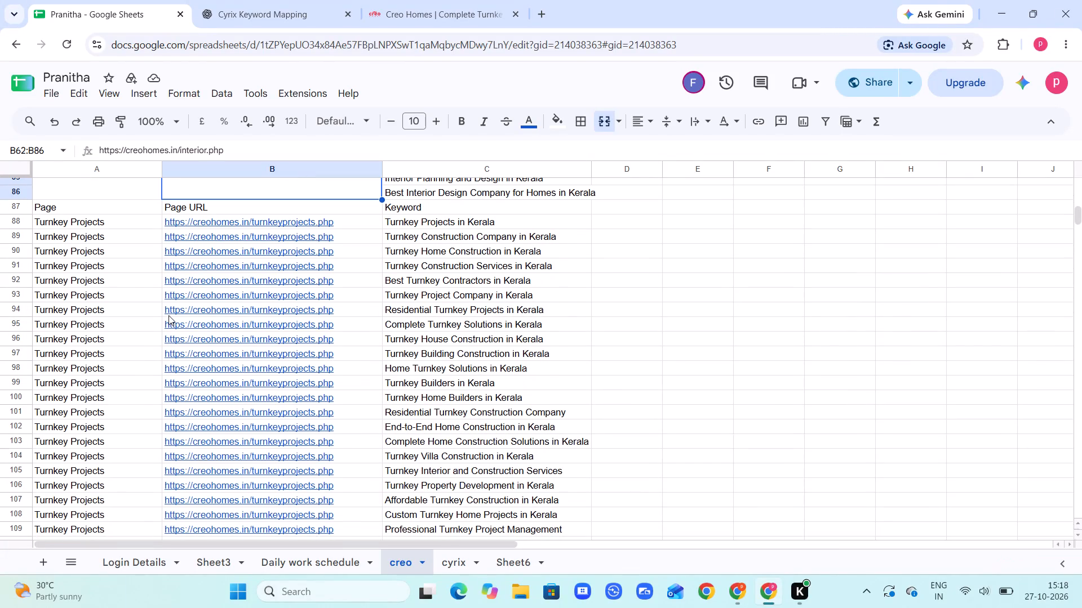
click(13, 208)
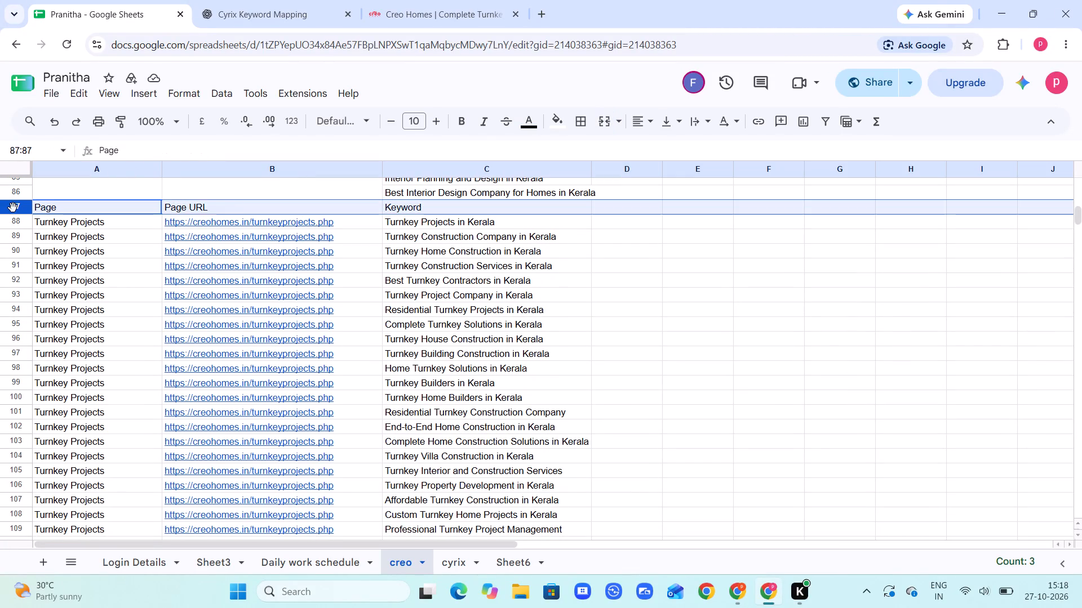
right_click(13, 208)
click(129, 375)
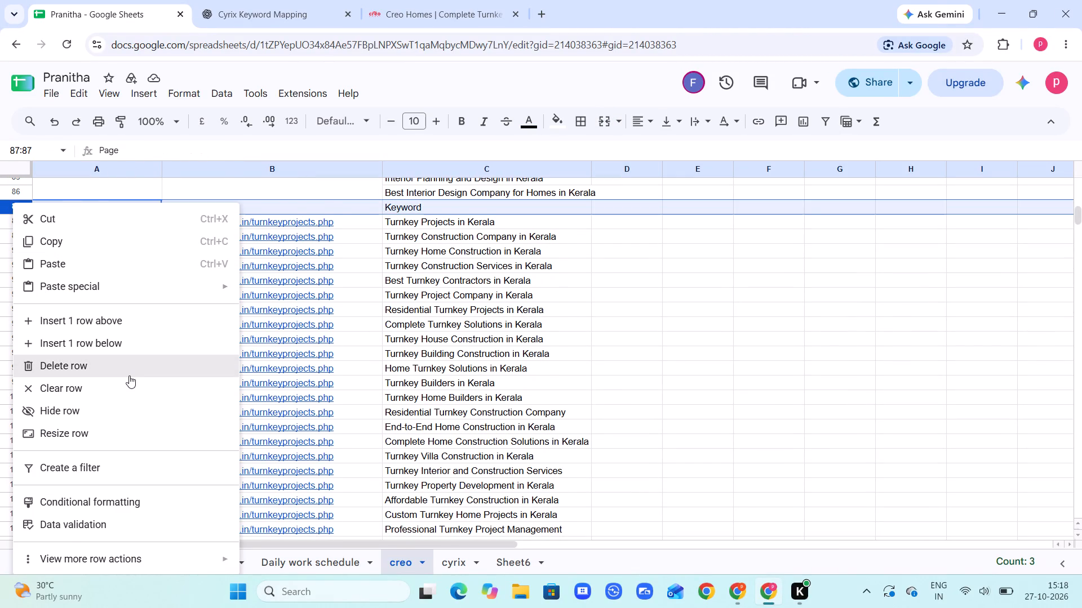
Merge the Turnkey Projects page-name cells A87:A111 and align the merged cell vertically to the middle.
click(105, 203)
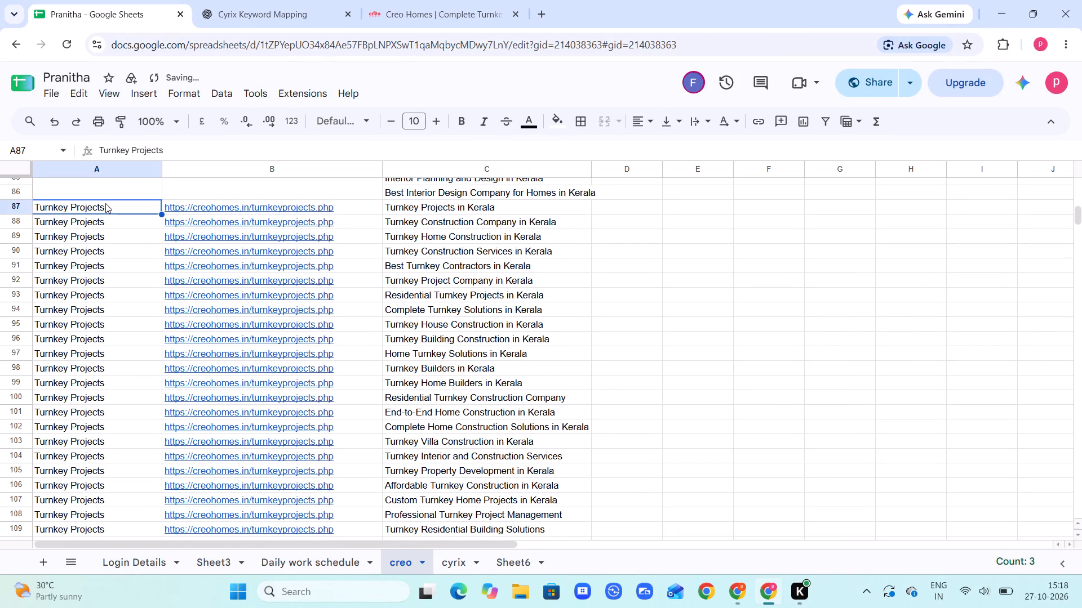
drag(105, 203, 139, 406)
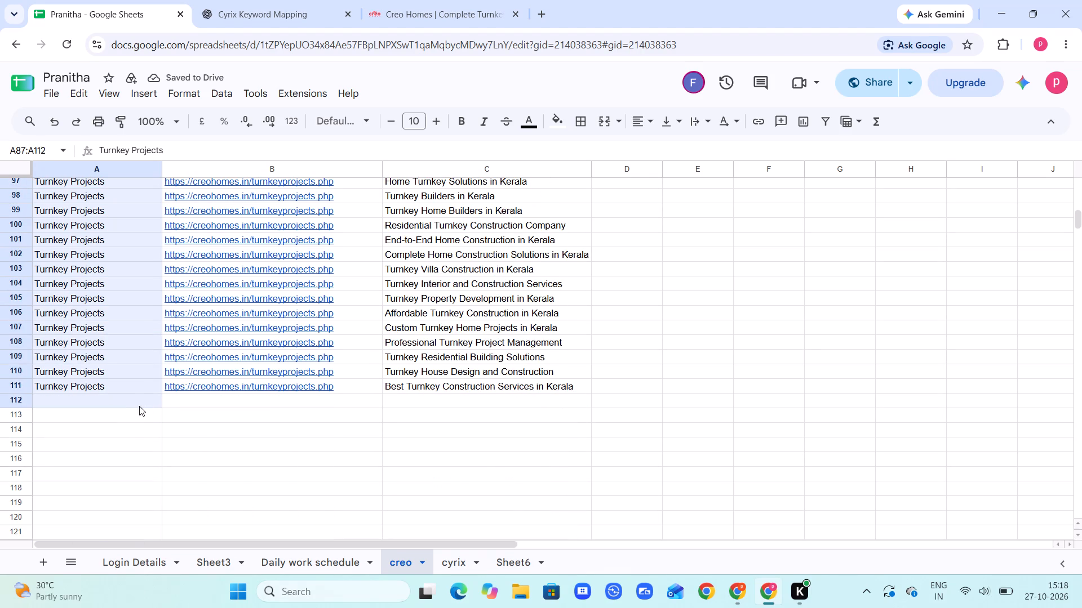
drag(139, 406, 141, 391)
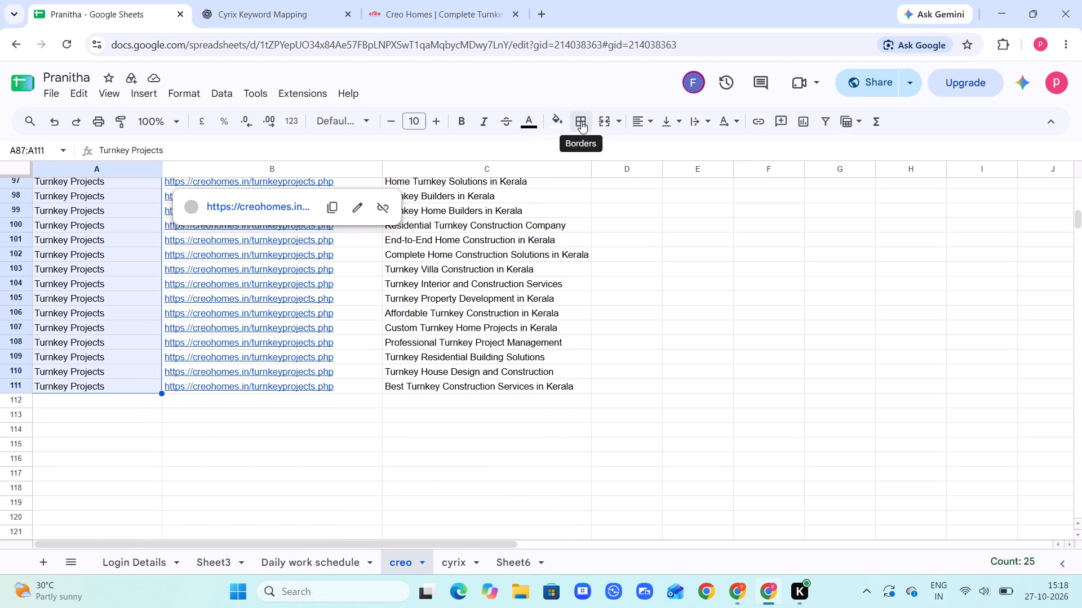
click(597, 124)
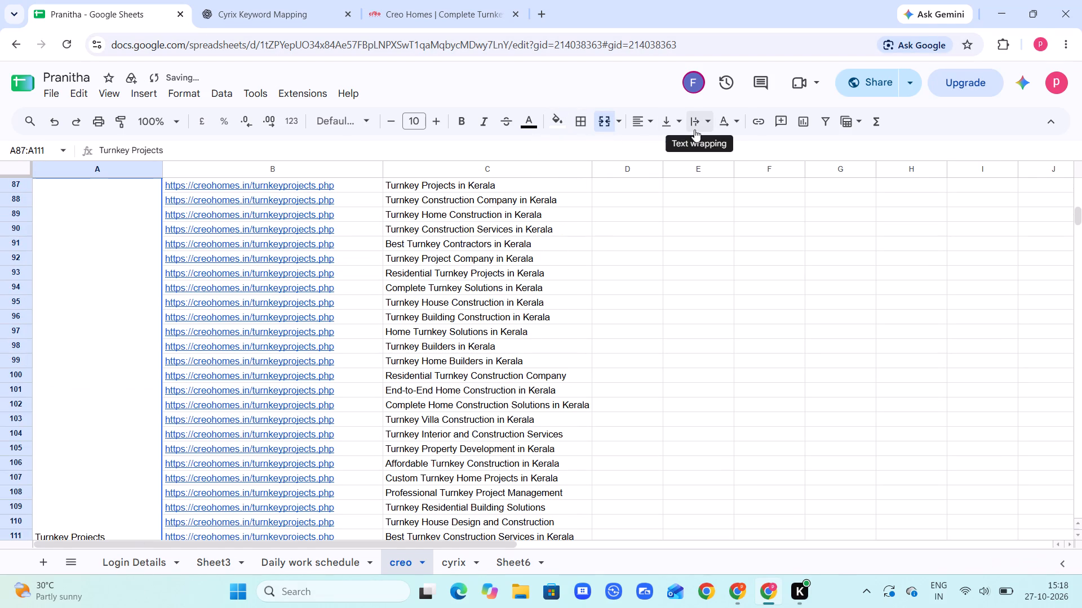
click(676, 128)
click(692, 149)
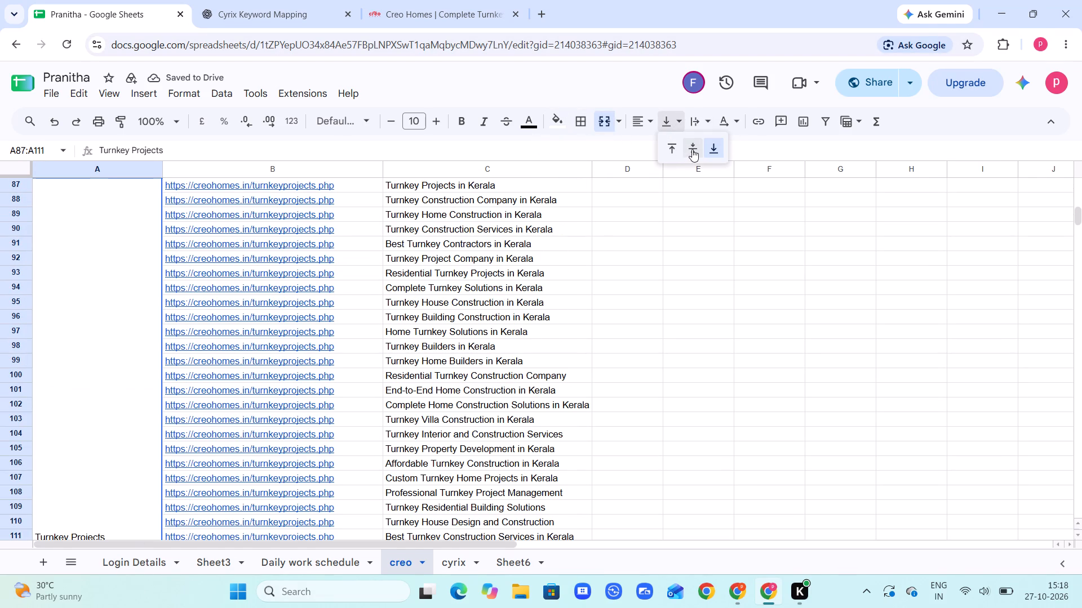
Merge the turnkeyprojects.php URL cells B87:B111 and align the merged cell vertically to the middle.
scroll(346, 364, up, 1)
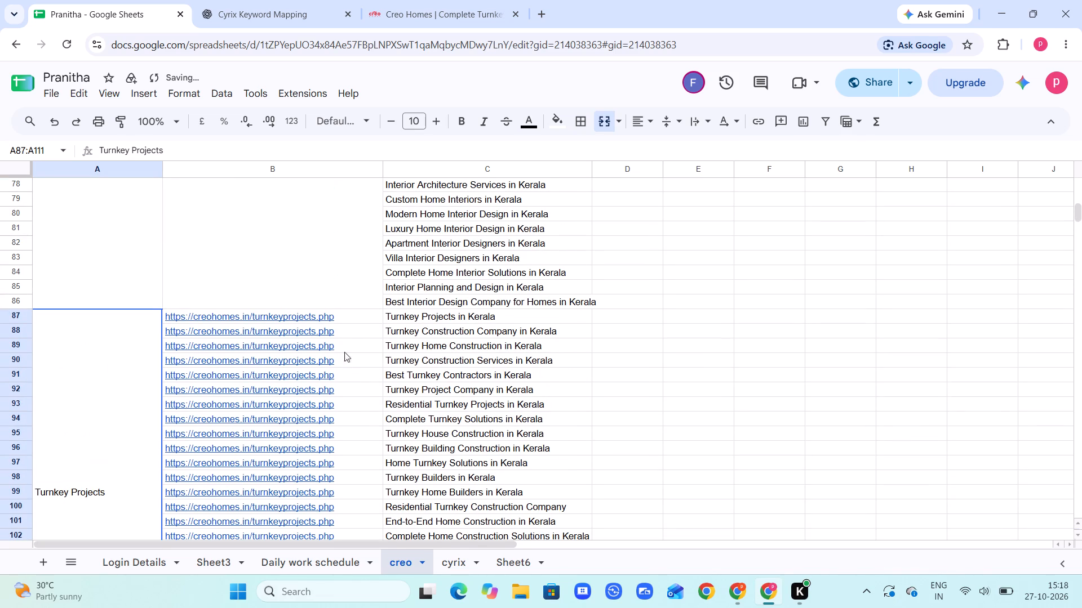
drag(361, 319, 347, 502)
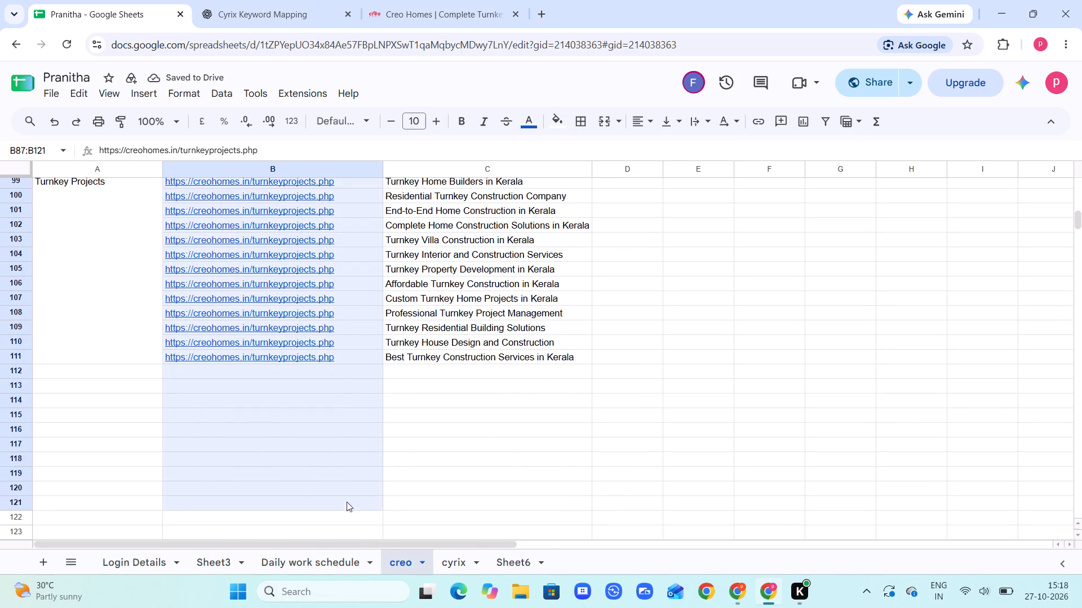
drag(347, 502, 362, 356)
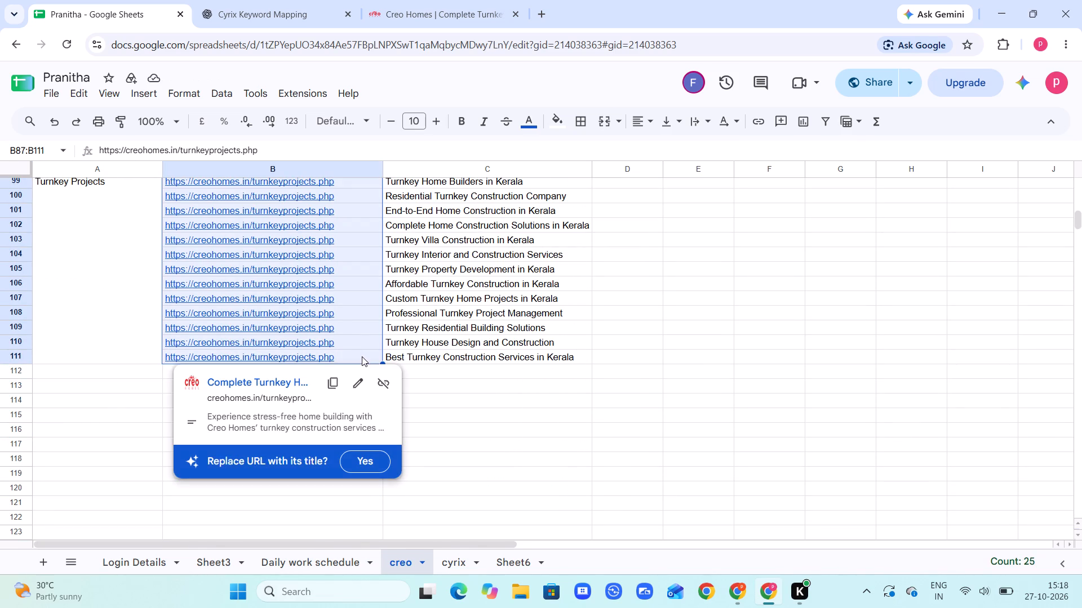
click(607, 118)
click(672, 128)
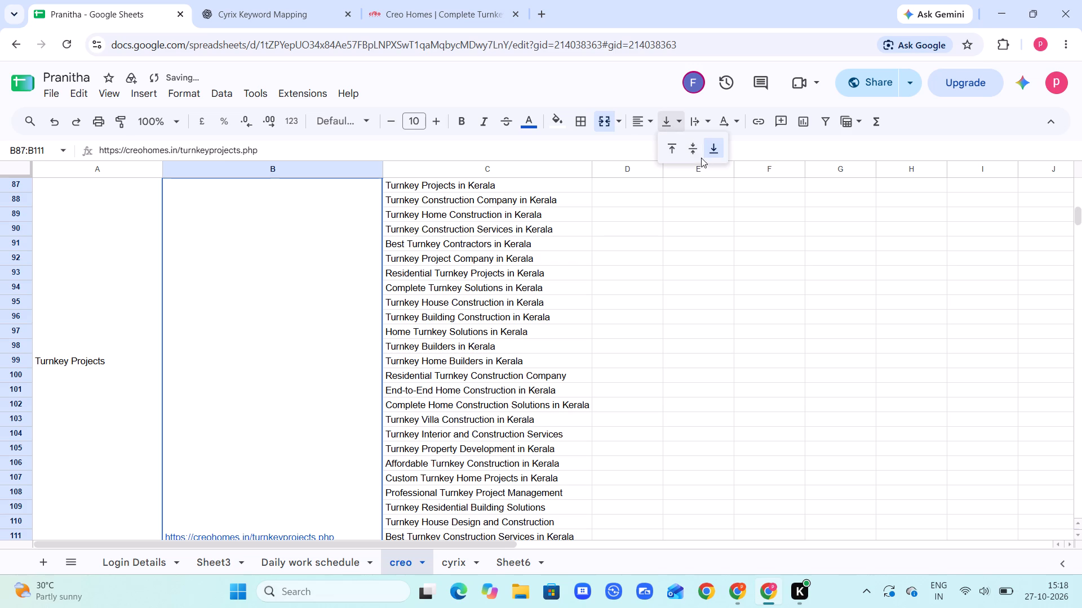
click(693, 153)
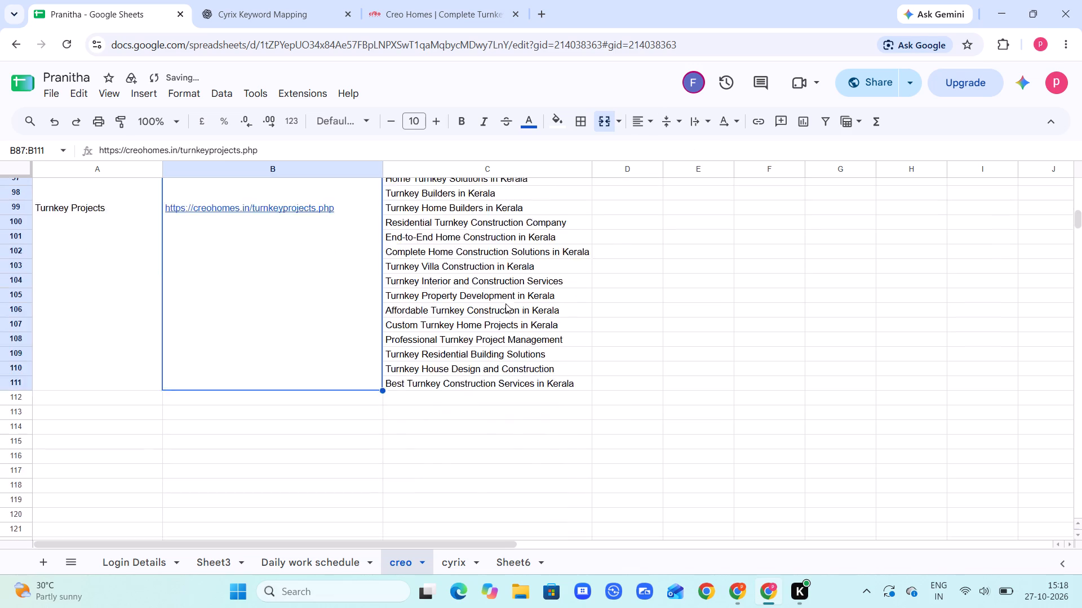
click(404, 3)
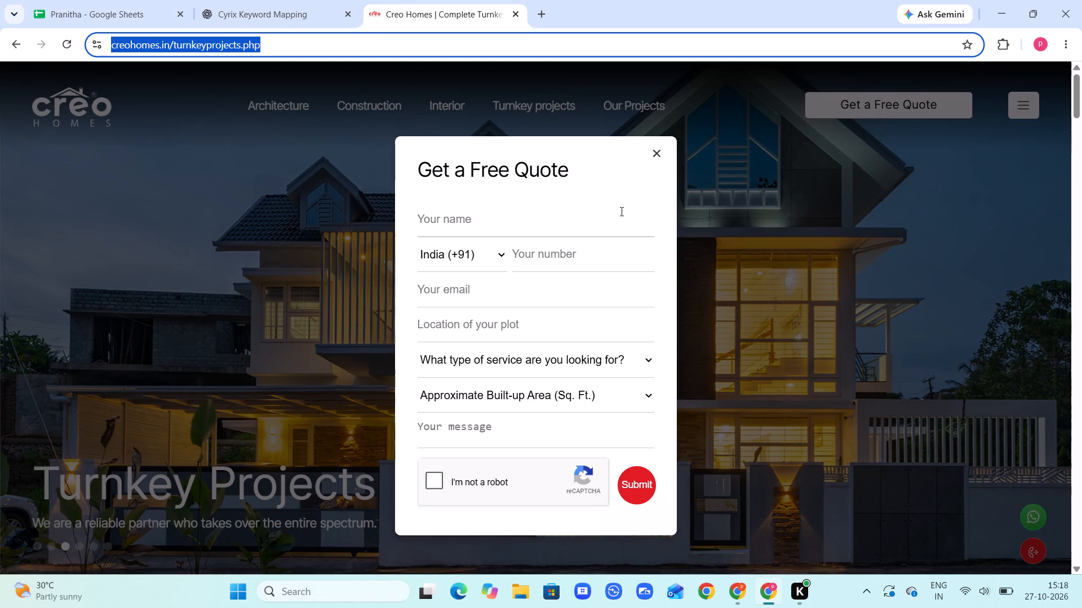